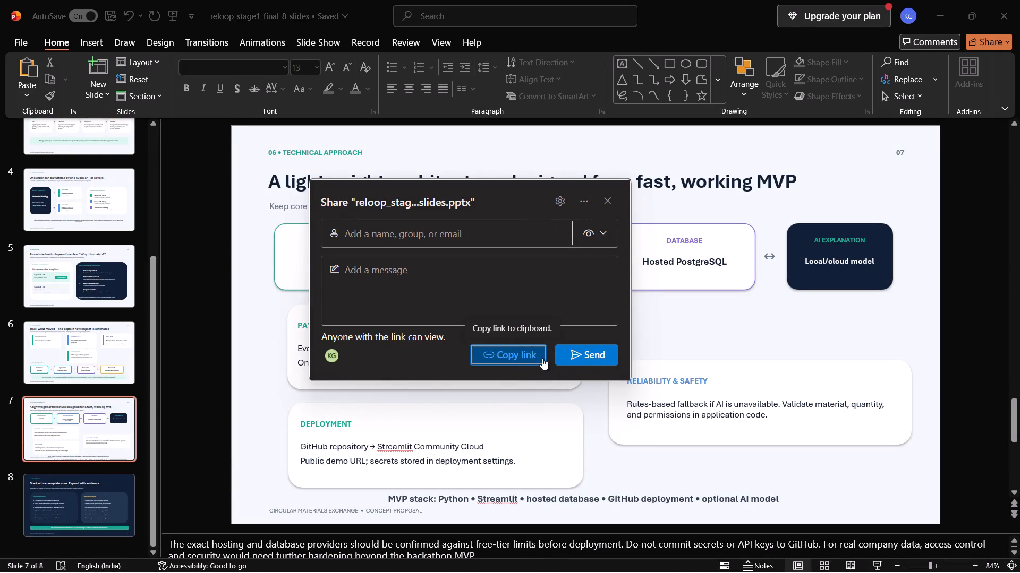
Copy the presentation's view-only sharing link and close the sharing window.
{"action": "left_click", "coordinate": [524, 354]}
{"action": "left_click", "coordinate": [611, 203]}
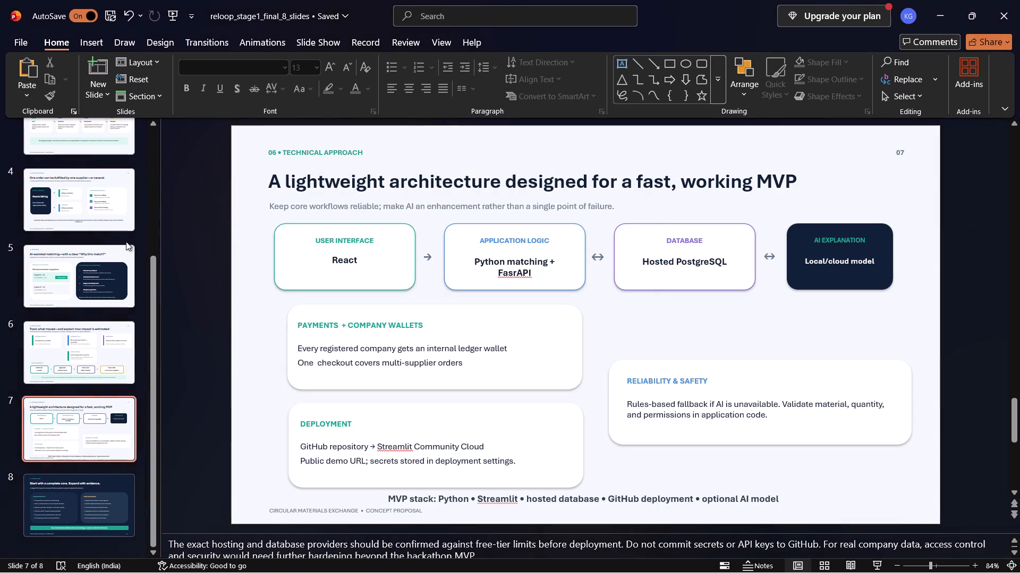
On slide 1, widen the small empty text box and move it directly below the subtitle, aligned with its left edge.
{"action": "scroll", "coordinate": [110, 237], "scroll_direction": "up", "scroll_amount": 7}
{"action": "scroll", "coordinate": [60, 193], "scroll_direction": "up", "scroll_amount": 6}
{"action": "left_click", "coordinate": [63, 180]}
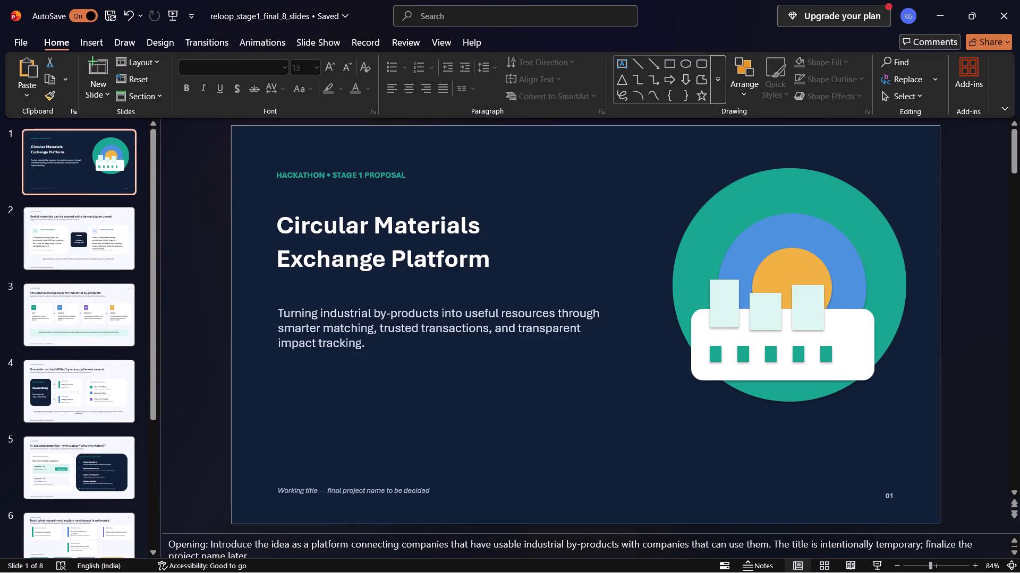
{"action": "left_click", "coordinate": [407, 406]}
{"action": "double_click", "coordinate": [371, 402]}
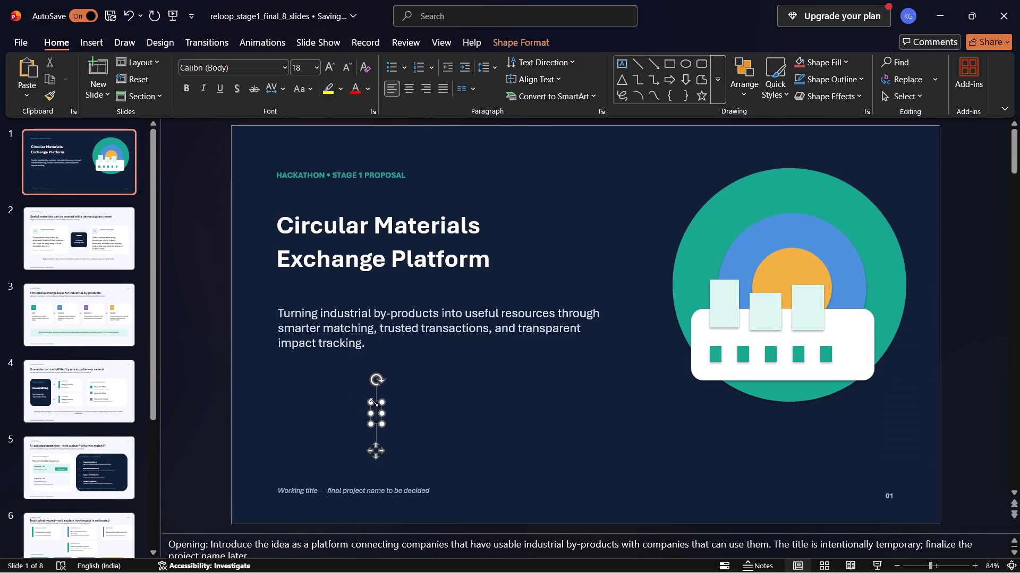
{"action": "left_click", "coordinate": [371, 404]}
{"action": "left_click", "coordinate": [370, 402]}
{"action": "left_click_drag", "start_coordinate": [370, 402], "coordinate": [321, 395]}
{"action": "left_click_drag", "start_coordinate": [347, 402], "coordinate": [305, 375]}
{"action": "left_click", "coordinate": [294, 376]}
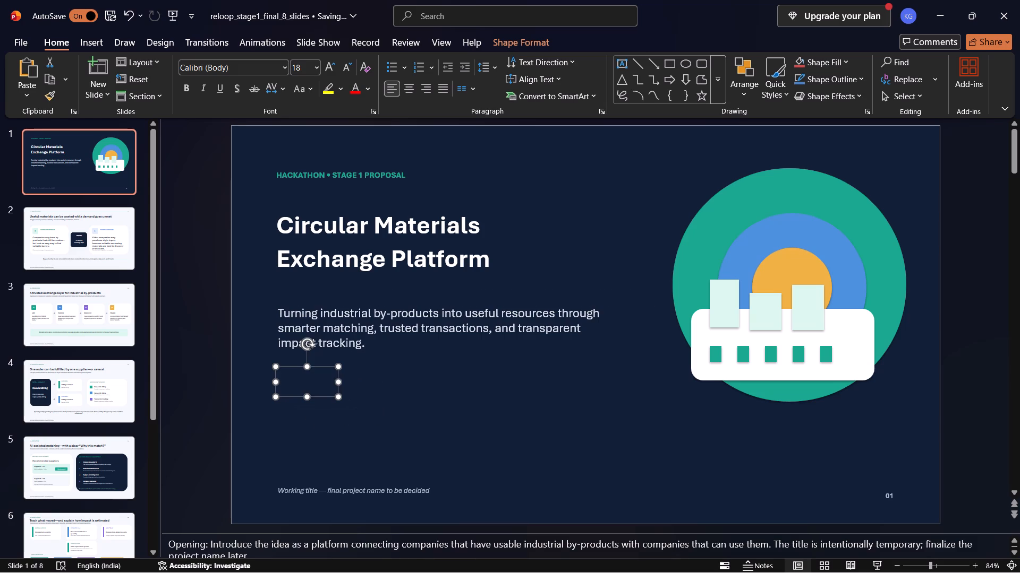
{"action": "double_click", "coordinate": [287, 377]}
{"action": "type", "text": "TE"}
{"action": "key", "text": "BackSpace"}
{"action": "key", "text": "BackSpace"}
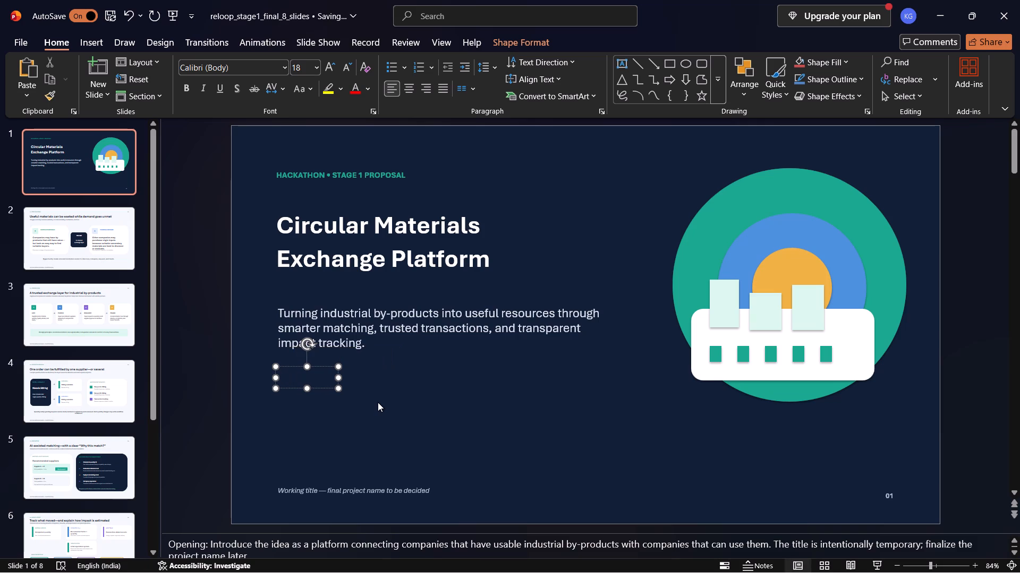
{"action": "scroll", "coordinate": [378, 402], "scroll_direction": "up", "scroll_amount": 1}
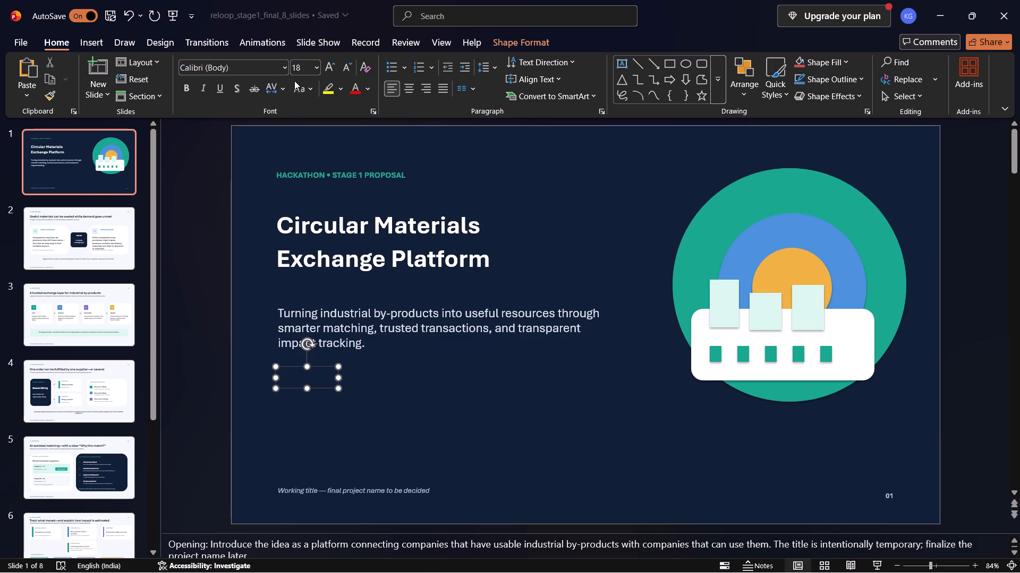
Set the empty text box's font colour to white.
{"action": "left_click", "coordinate": [366, 89]}
{"action": "left_click", "coordinate": [351, 162]}
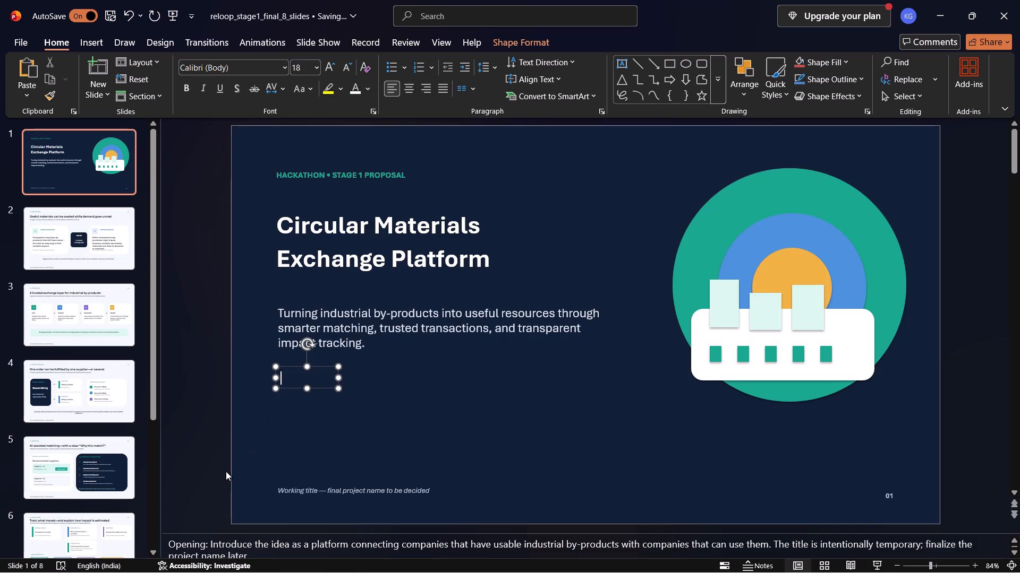
Enter the heading "Team Members" in the text box below the subtitle.
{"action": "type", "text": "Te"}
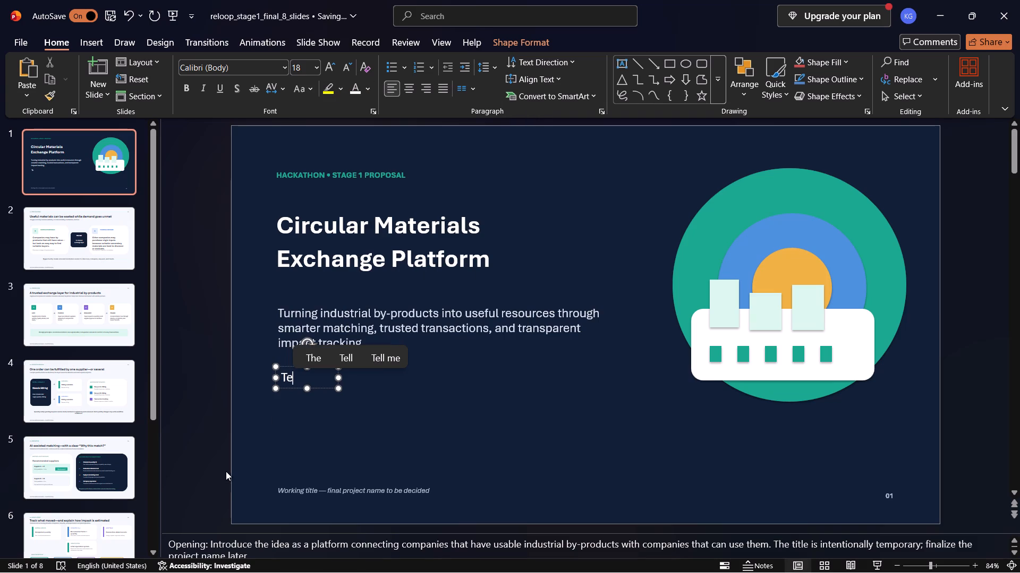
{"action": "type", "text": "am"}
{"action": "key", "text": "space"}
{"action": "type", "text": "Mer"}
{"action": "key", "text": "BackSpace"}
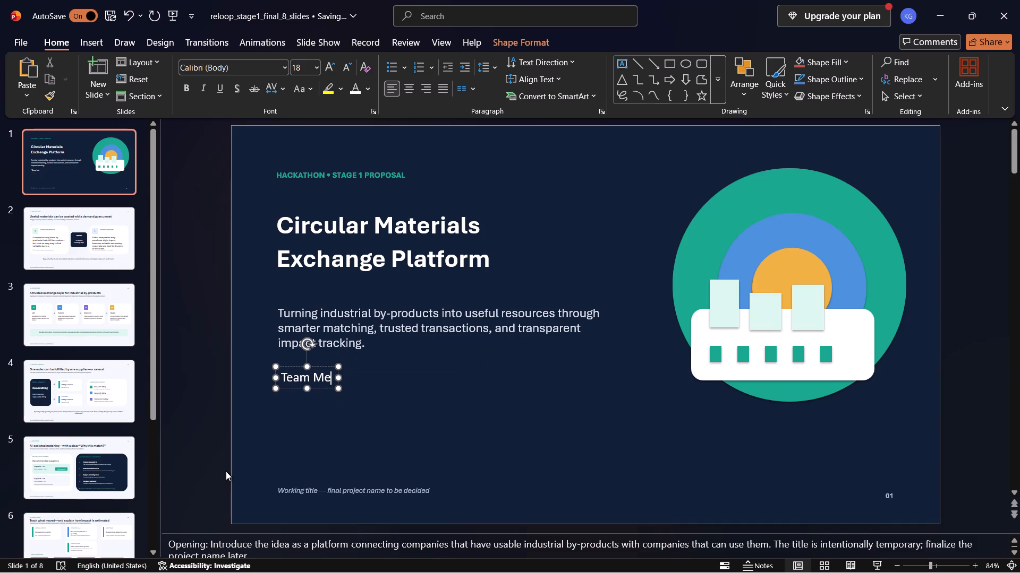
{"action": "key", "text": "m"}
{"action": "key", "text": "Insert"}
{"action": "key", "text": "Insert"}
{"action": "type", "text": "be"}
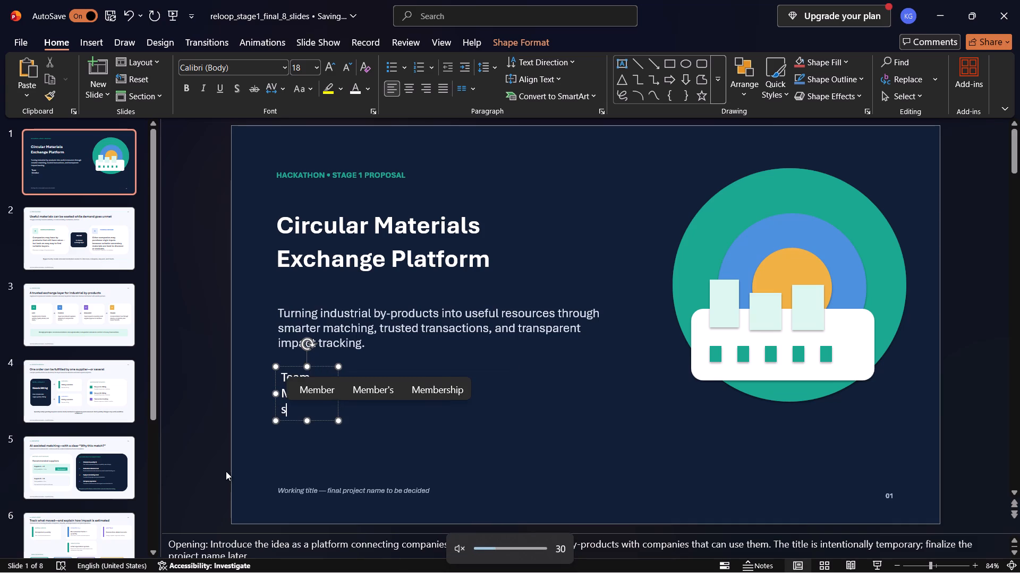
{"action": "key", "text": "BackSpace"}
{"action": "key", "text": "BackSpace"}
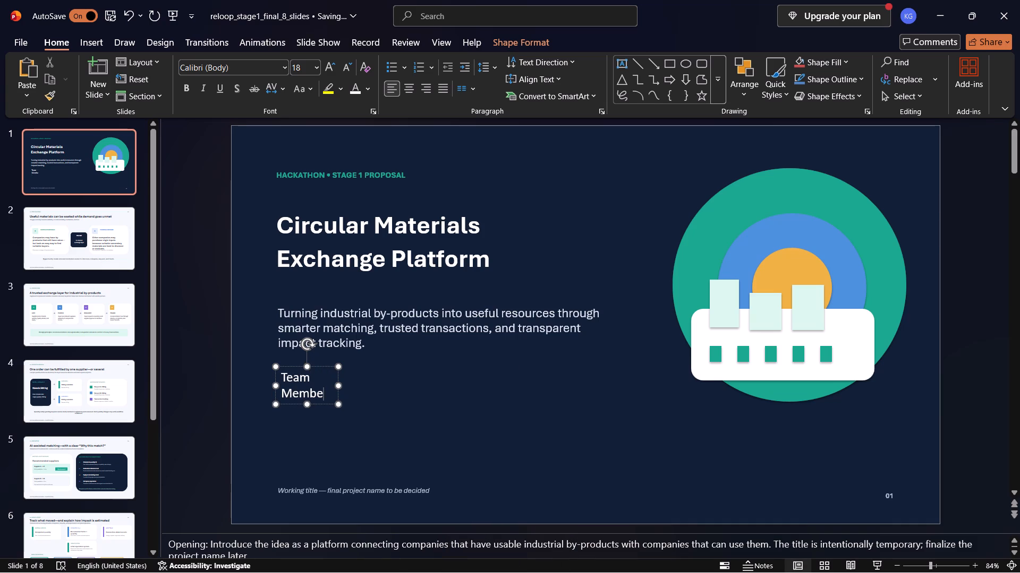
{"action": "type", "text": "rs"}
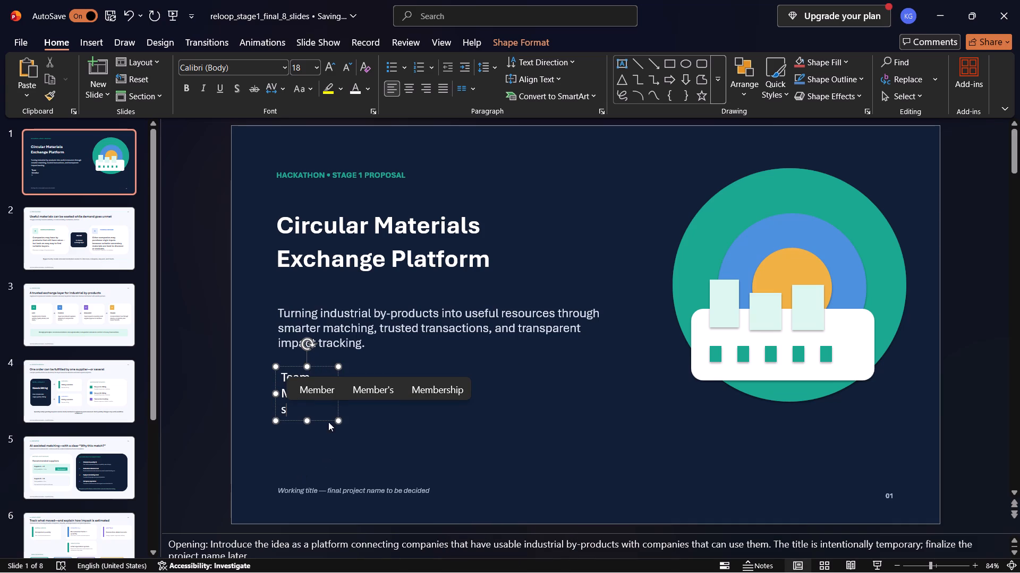
Widen the "Team Members" text box so the heading fits on one line.
{"action": "left_click", "coordinate": [613, 480]}
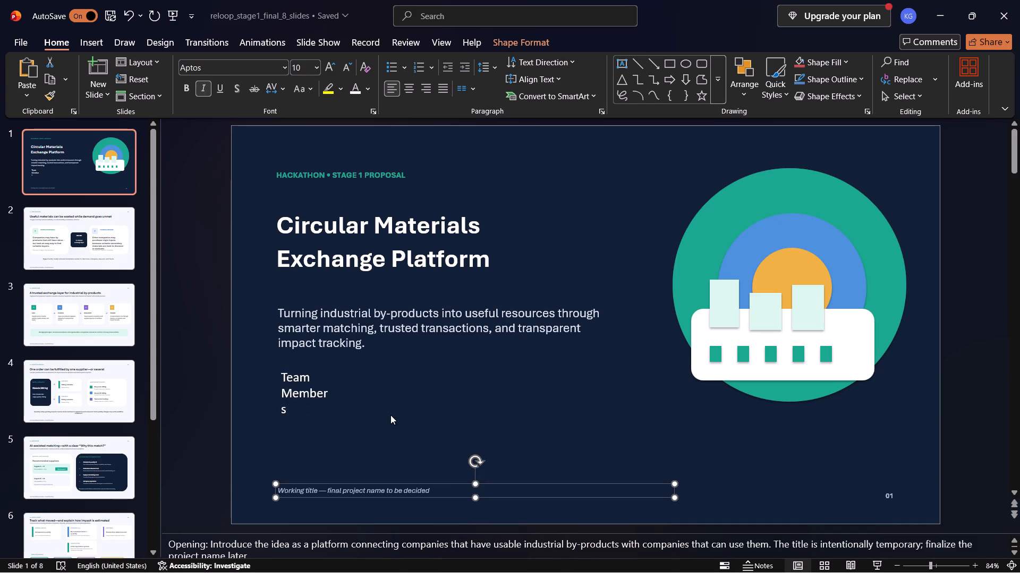
{"action": "left_click", "coordinate": [283, 392]}
{"action": "left_click_drag", "start_coordinate": [336, 393], "coordinate": [398, 398]}
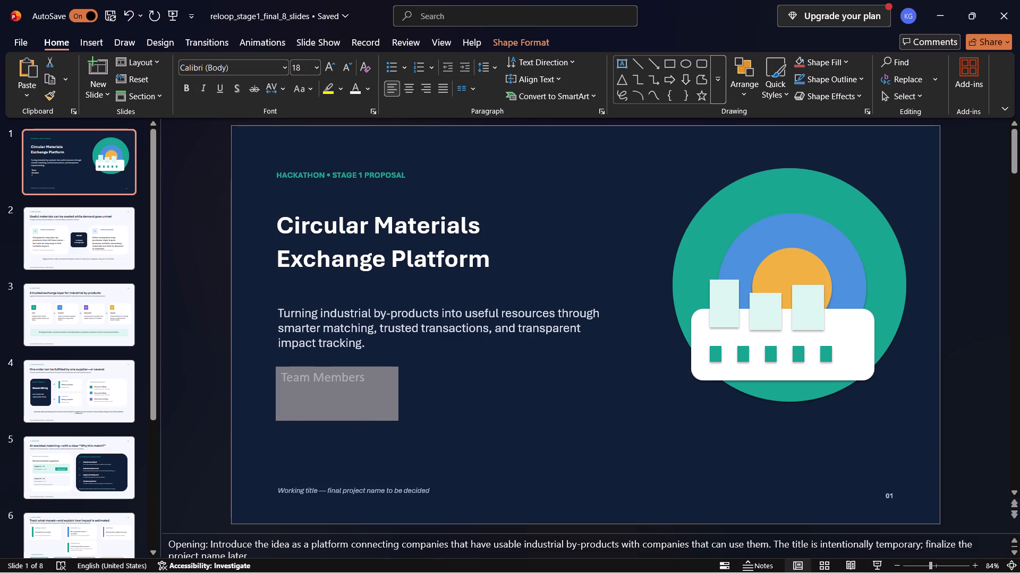
{"action": "left_click_drag", "start_coordinate": [398, 398], "coordinate": [450, 401]}
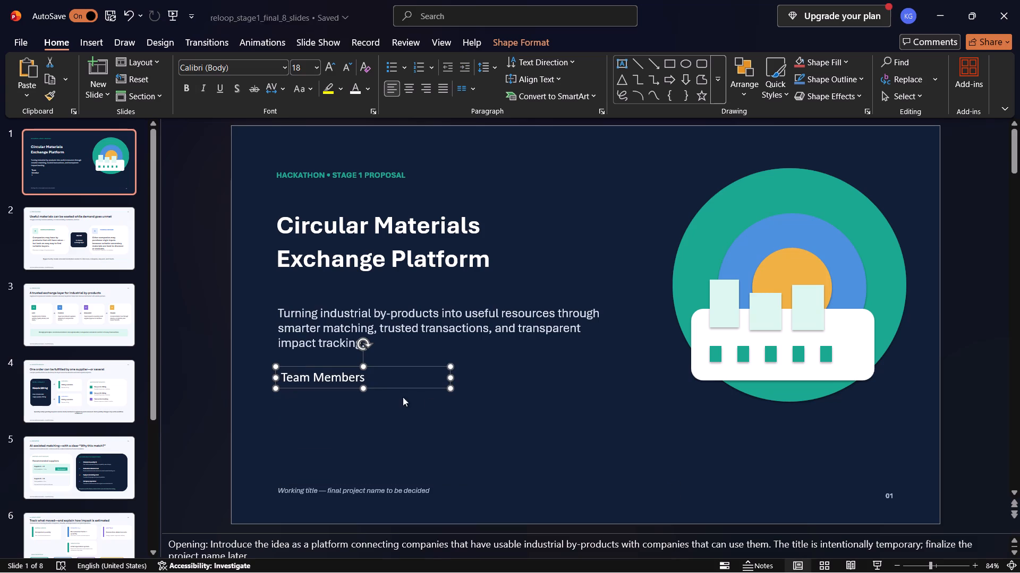
Add a colon after the "Team Members" heading.
{"action": "left_click", "coordinate": [371, 379]}
{"action": "left_click", "coordinate": [378, 378]}
{"action": "left_click", "coordinate": [372, 377]}
{"action": "double_click", "coordinate": [380, 378]}
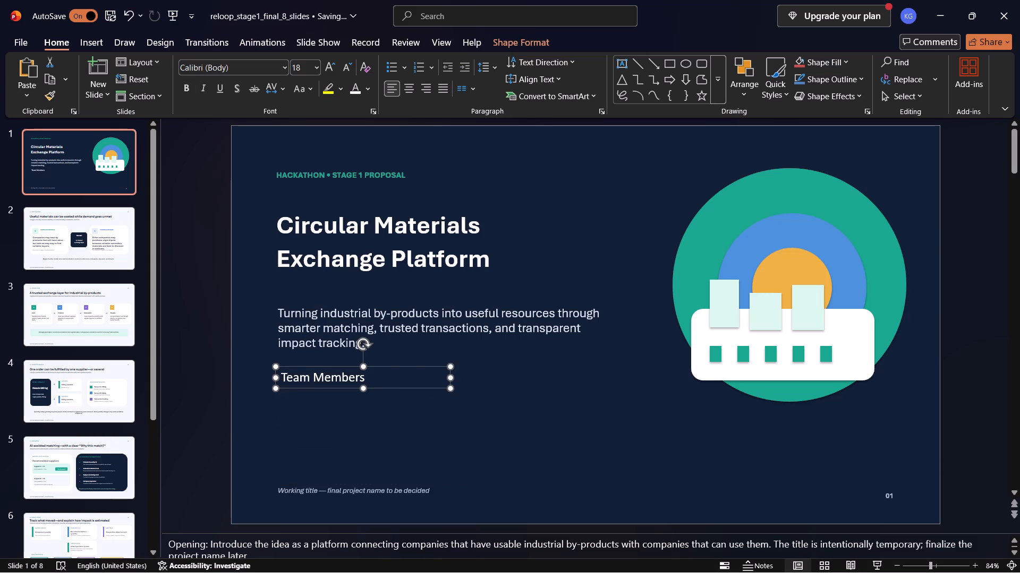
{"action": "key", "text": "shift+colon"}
Enter the first team member's name on a new line below the heading, with each part capitalised.
{"action": "key", "text": "Return"}
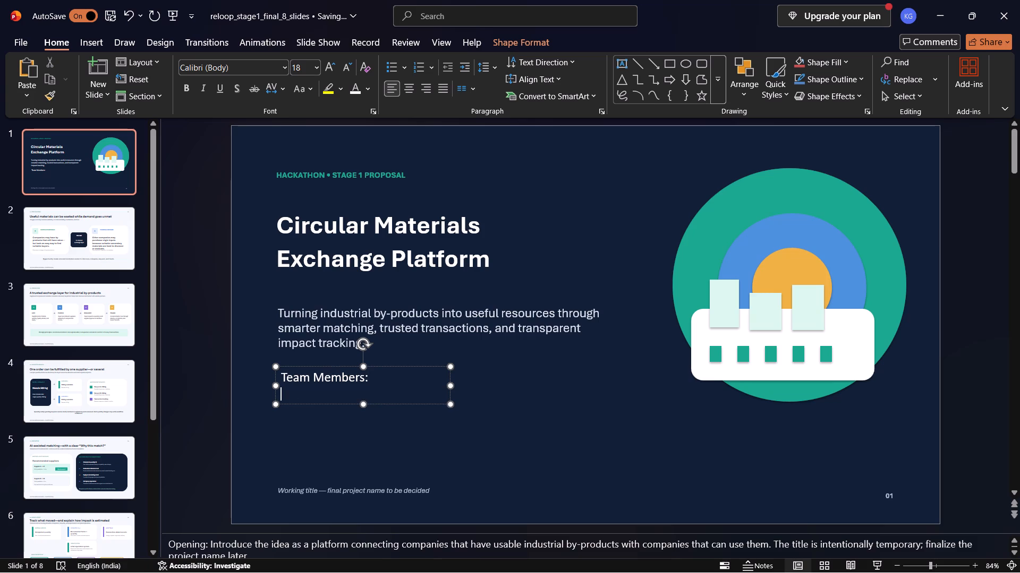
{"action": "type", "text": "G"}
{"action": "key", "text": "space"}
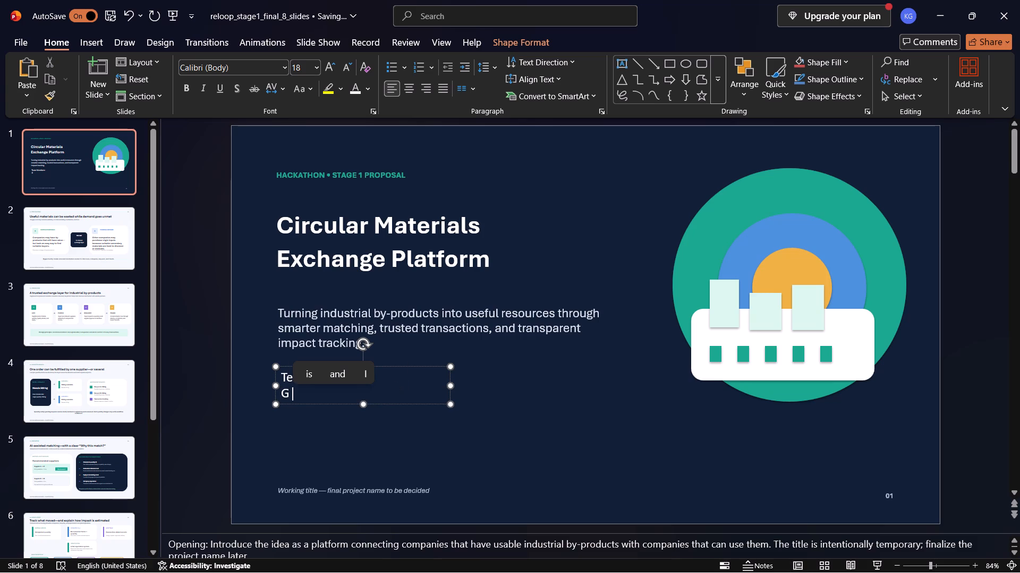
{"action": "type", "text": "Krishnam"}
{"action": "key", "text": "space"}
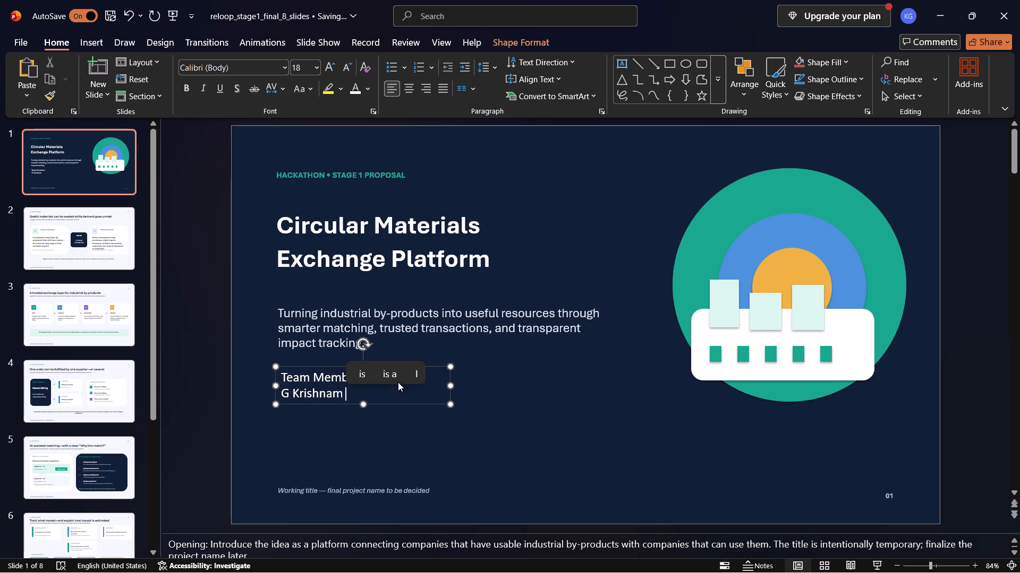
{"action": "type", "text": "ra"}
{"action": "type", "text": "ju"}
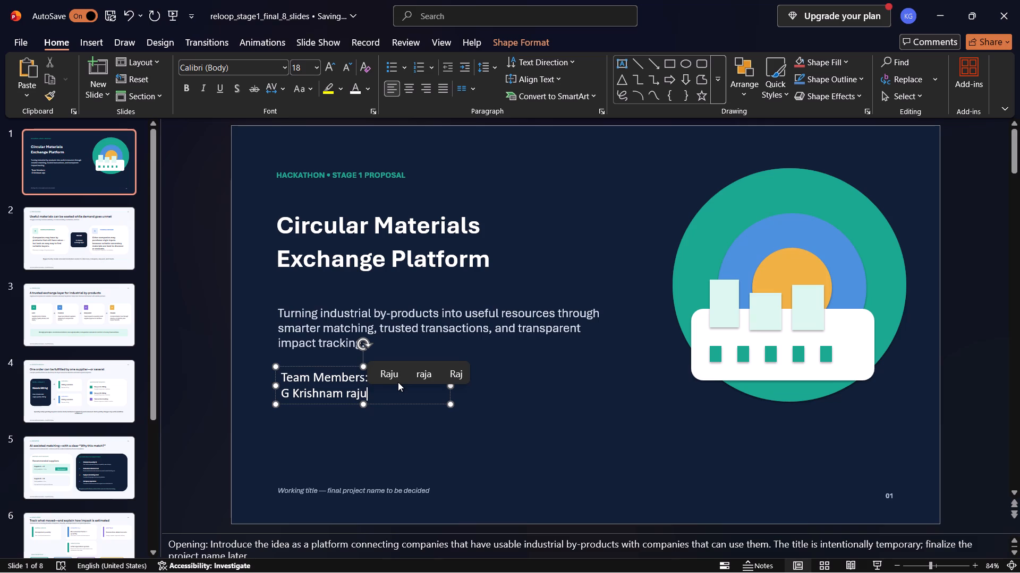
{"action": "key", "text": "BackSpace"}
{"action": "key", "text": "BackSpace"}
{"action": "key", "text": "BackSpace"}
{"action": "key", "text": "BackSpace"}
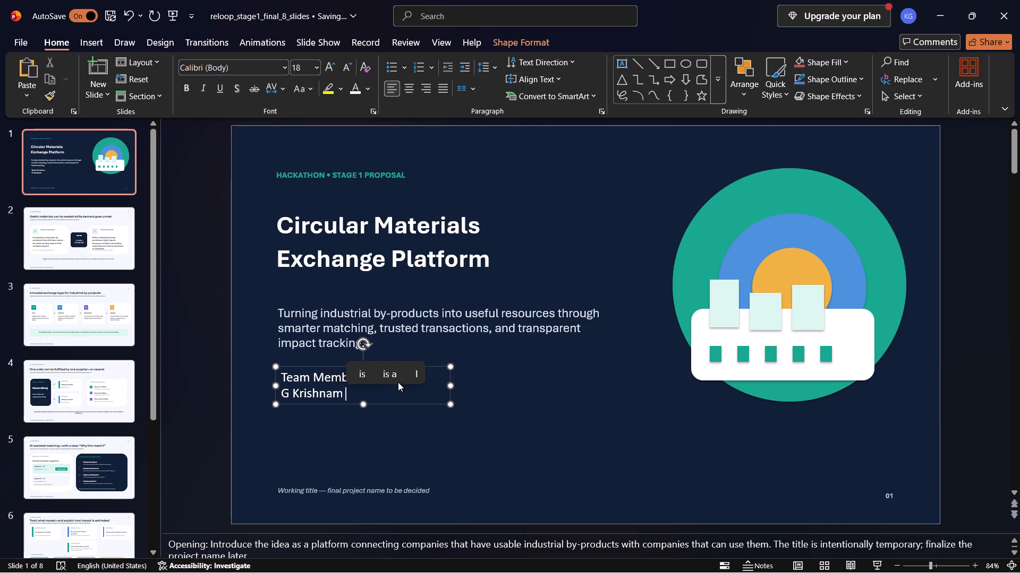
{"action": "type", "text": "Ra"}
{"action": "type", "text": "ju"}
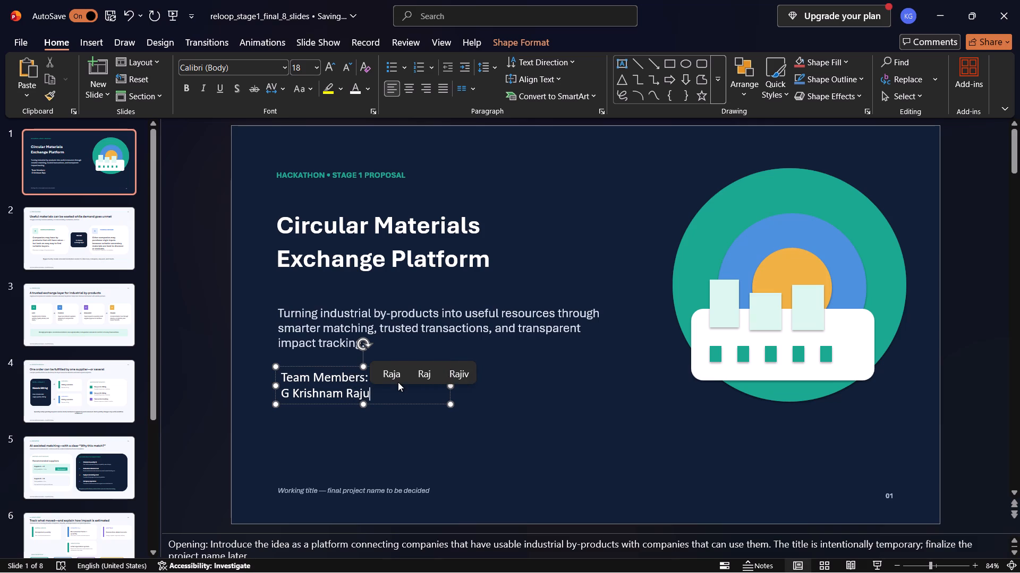
Enter the second team member's name on a new line below the first.
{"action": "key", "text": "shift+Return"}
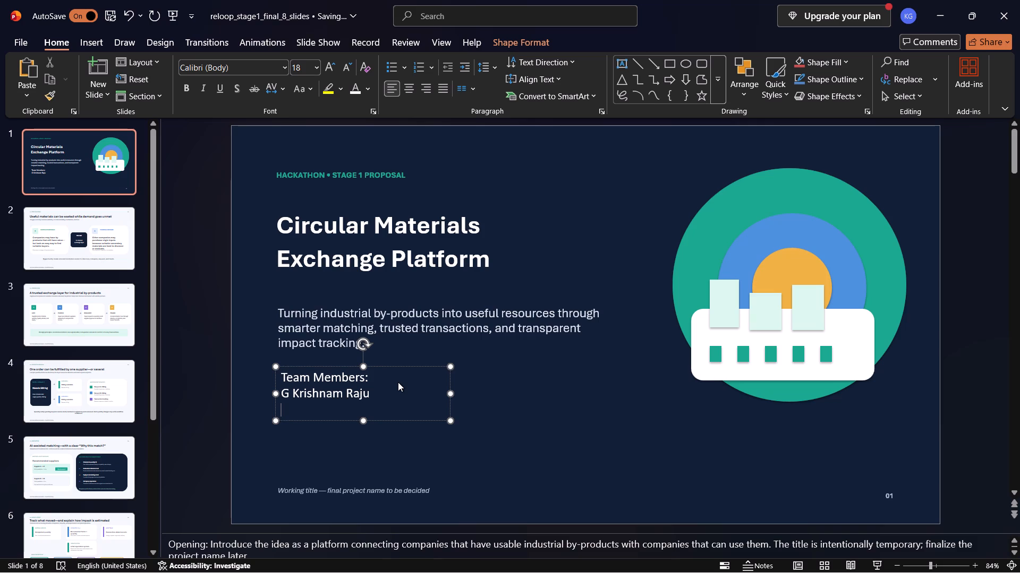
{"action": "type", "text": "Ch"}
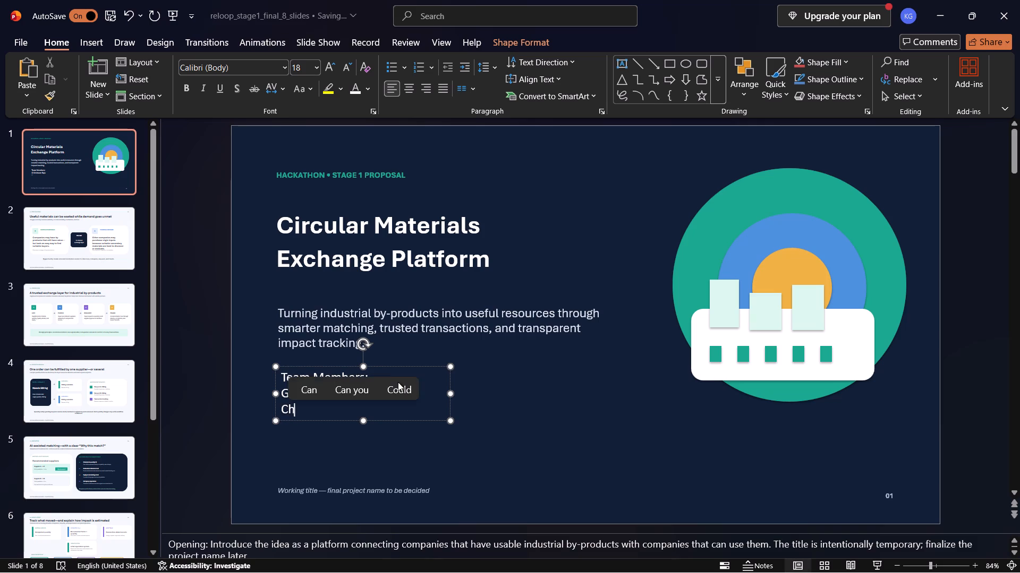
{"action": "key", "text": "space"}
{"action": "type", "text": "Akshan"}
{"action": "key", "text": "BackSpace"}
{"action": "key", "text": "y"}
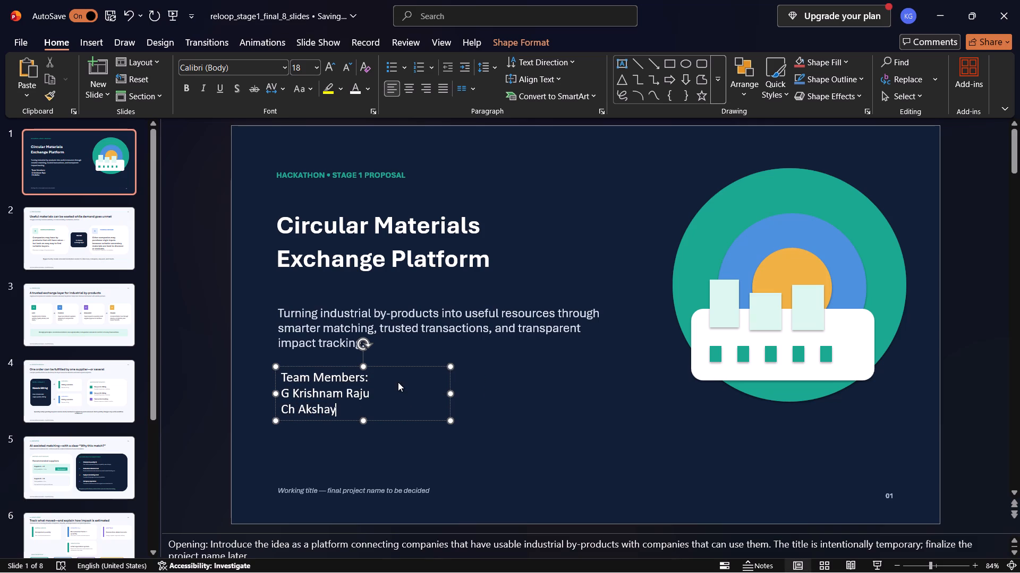
Enter the third team member's name on a new line below the second, with each part capitalised.
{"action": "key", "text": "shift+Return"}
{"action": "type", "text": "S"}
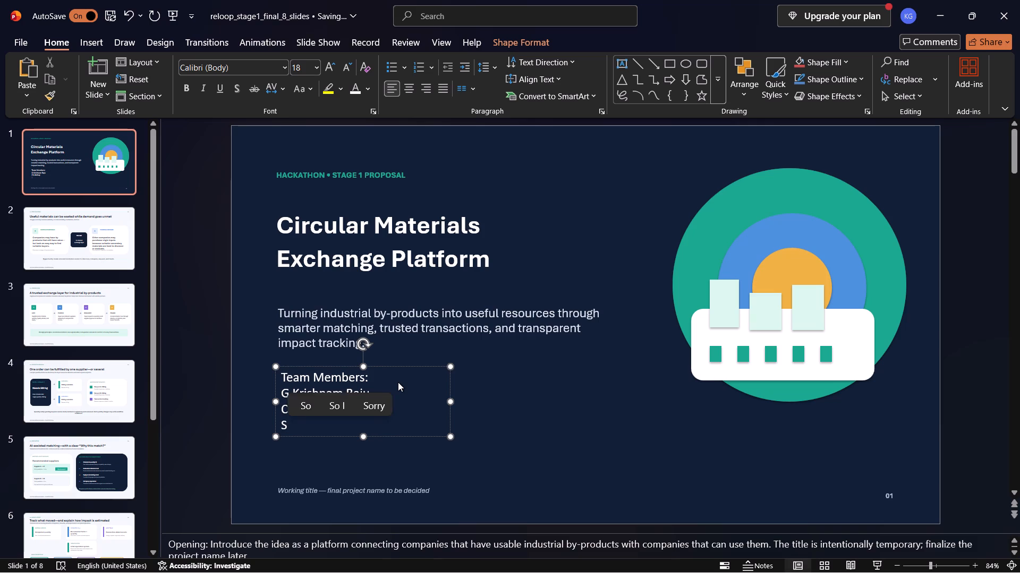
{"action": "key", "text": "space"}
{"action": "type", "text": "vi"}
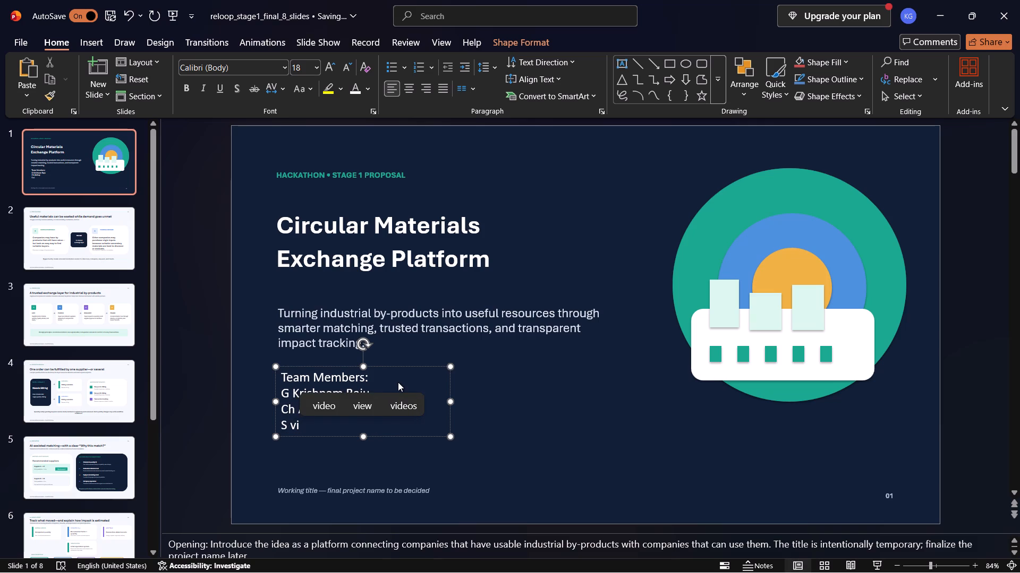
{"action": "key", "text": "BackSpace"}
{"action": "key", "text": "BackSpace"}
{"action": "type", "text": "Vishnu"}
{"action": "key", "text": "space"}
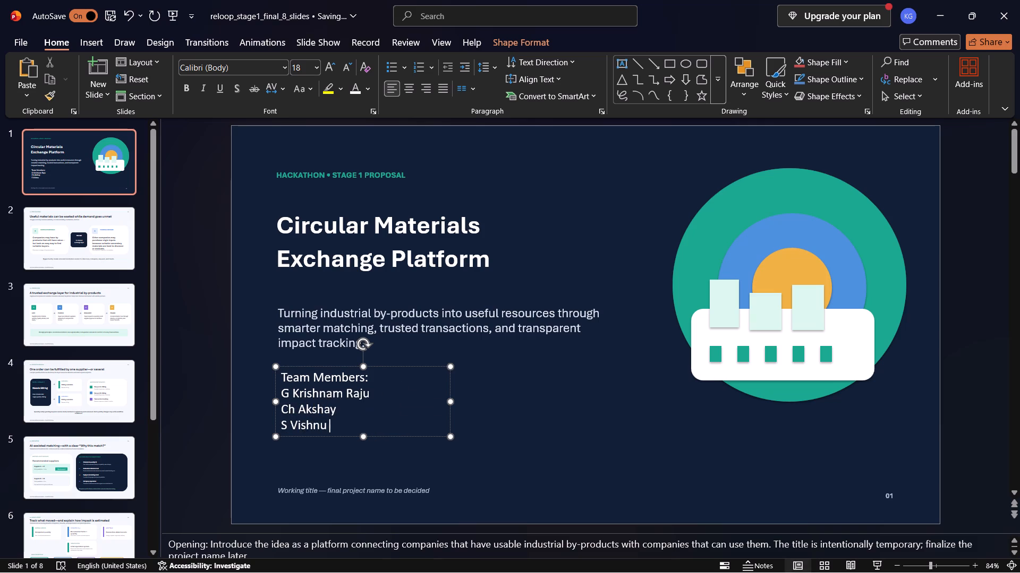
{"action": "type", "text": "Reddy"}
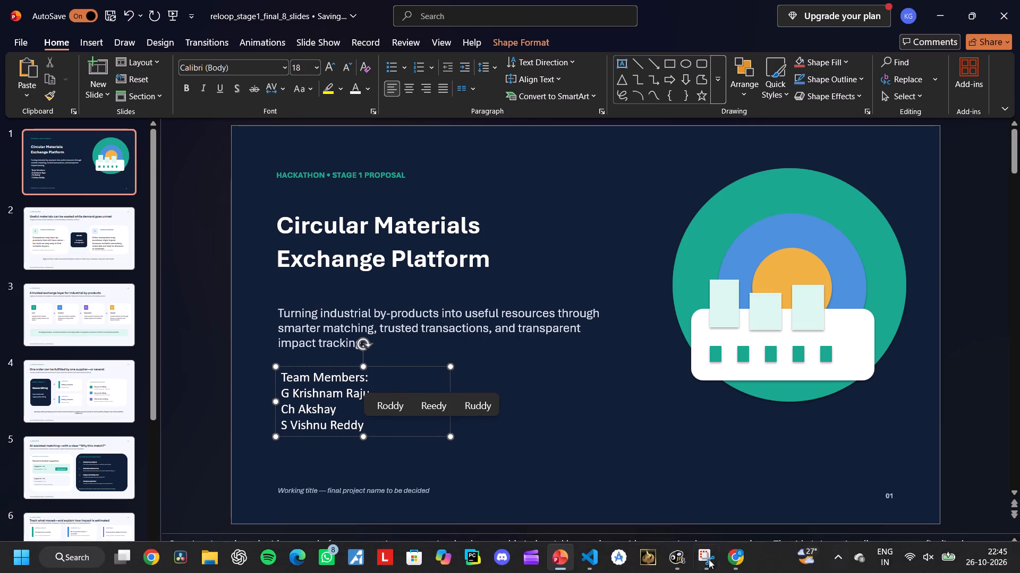
Add a gap after the third team member's name and enter the first six characters of that member's registration number.
{"action": "left_click", "coordinate": [424, 380]}
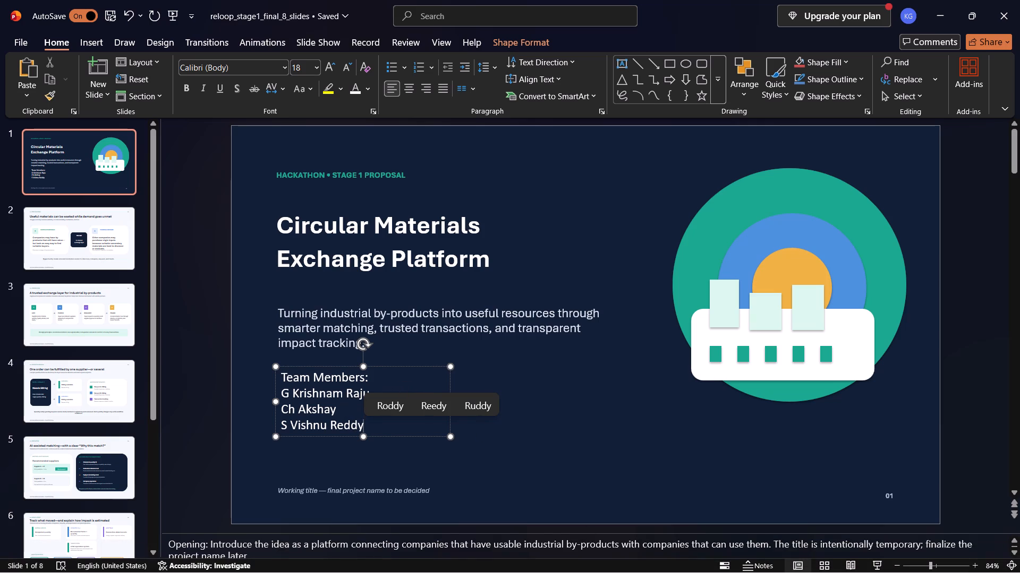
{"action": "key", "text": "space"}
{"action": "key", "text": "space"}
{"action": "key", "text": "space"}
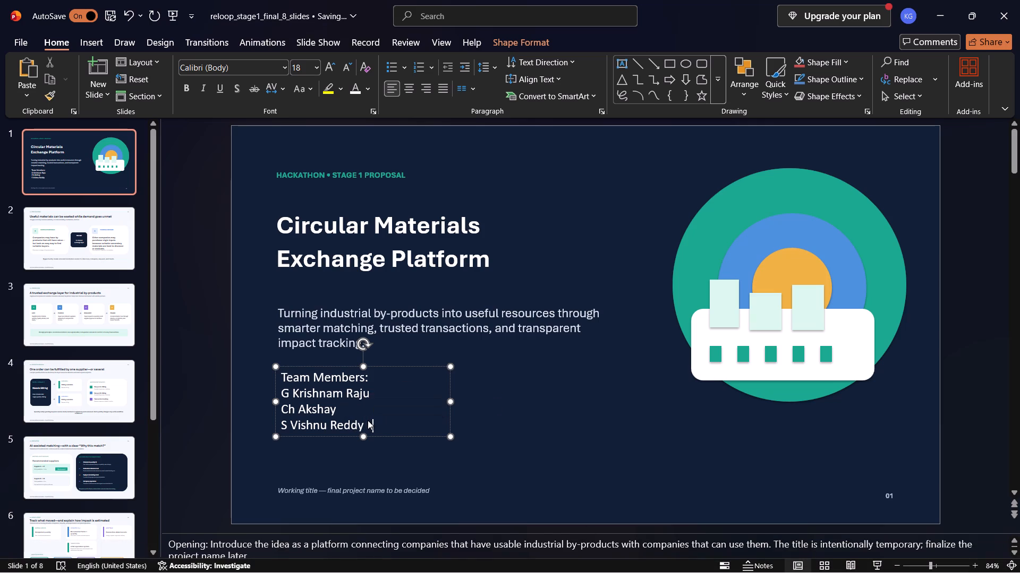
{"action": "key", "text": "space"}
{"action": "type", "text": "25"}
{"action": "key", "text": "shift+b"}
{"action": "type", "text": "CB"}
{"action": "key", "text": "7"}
Pad the second team member's line with spaces after the name, towards the registration number column.
{"action": "left_click", "coordinate": [380, 410]}
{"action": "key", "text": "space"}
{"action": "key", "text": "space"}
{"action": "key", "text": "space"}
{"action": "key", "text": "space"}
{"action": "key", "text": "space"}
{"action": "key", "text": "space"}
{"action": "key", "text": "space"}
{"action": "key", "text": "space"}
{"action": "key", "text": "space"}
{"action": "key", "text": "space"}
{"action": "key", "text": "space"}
Complete the third team member's registration number with its last three digits.
{"action": "left_click", "coordinate": [423, 430]}
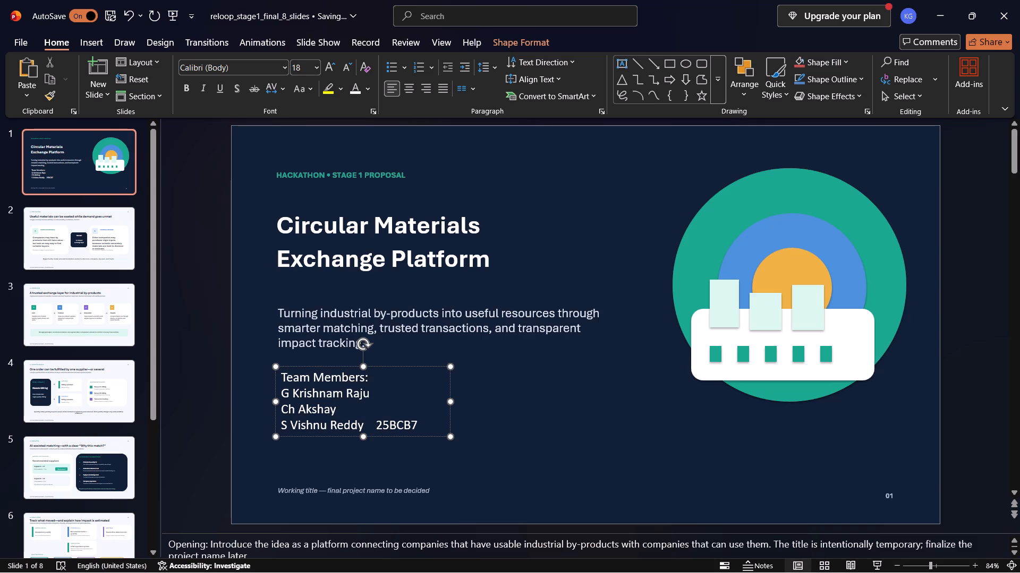
{"action": "left_click", "coordinate": [422, 426]}
{"action": "double_click", "coordinate": [420, 424]}
{"action": "left_click", "coordinate": [414, 423]}
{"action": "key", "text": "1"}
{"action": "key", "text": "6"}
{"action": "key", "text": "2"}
Enter the second team member's registration number after the name, spaced over to sit above the third member's number.
{"action": "double_click", "coordinate": [383, 409]}
{"action": "left_click", "coordinate": [386, 408]}
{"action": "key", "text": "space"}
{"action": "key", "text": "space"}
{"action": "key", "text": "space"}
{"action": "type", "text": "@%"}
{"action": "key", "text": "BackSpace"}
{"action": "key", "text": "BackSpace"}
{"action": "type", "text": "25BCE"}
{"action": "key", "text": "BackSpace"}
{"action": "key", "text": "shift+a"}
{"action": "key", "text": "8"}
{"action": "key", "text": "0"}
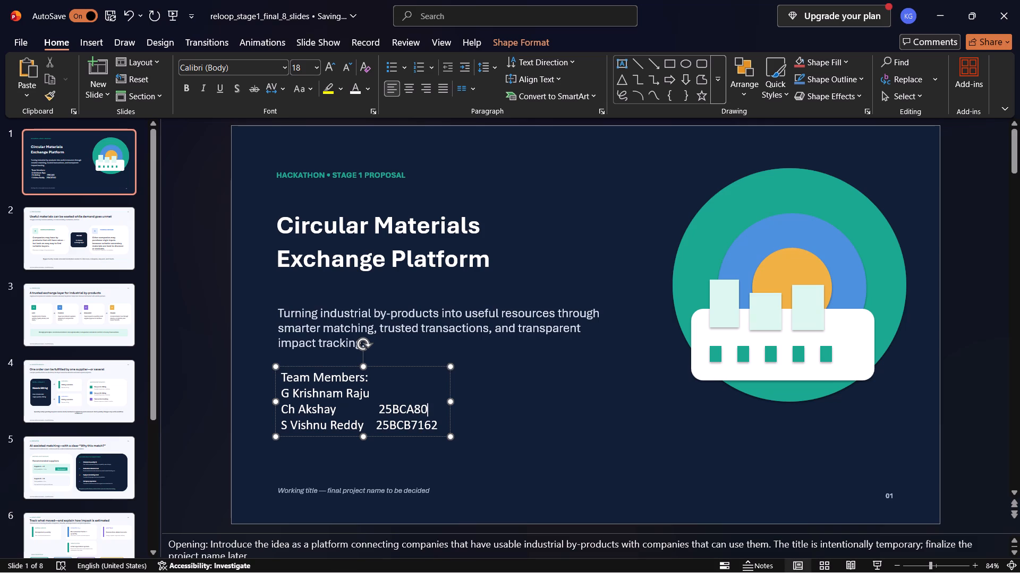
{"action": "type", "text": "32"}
Enter the first team member's registration number after the name, separated by a gap of spaces.
{"action": "left_click", "coordinate": [405, 390]}
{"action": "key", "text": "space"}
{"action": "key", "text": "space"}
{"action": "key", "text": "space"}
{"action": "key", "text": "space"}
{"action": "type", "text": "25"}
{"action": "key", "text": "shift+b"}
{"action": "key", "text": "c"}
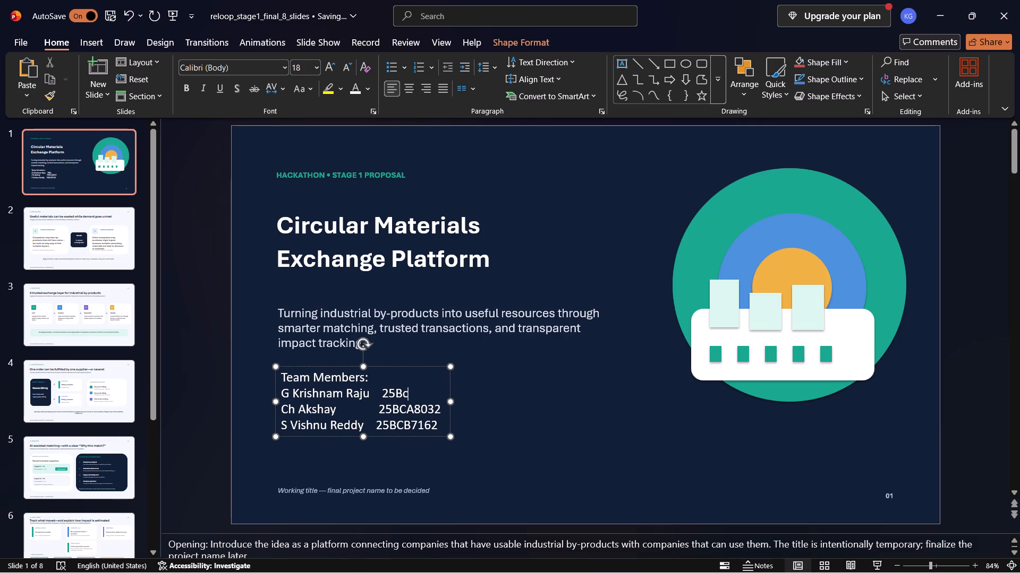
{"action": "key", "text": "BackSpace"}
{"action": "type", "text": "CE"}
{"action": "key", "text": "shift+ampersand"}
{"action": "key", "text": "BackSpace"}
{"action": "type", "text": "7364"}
Remove extra spaces before the first and second members' registration numbers so all three numbers line up in a column.
{"action": "left_click", "coordinate": [382, 392]}
{"action": "key", "text": "BackSpace"}
{"action": "left_click", "coordinate": [377, 410]}
{"action": "key", "text": "BackSpace"}
{"action": "left_click", "coordinate": [378, 389]}
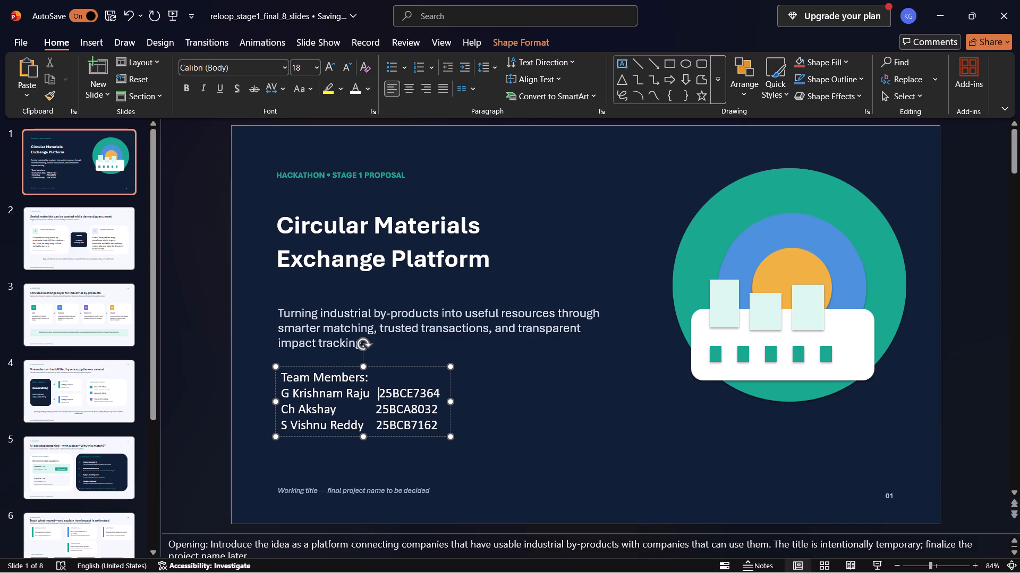
{"action": "key", "text": "BackSpace"}
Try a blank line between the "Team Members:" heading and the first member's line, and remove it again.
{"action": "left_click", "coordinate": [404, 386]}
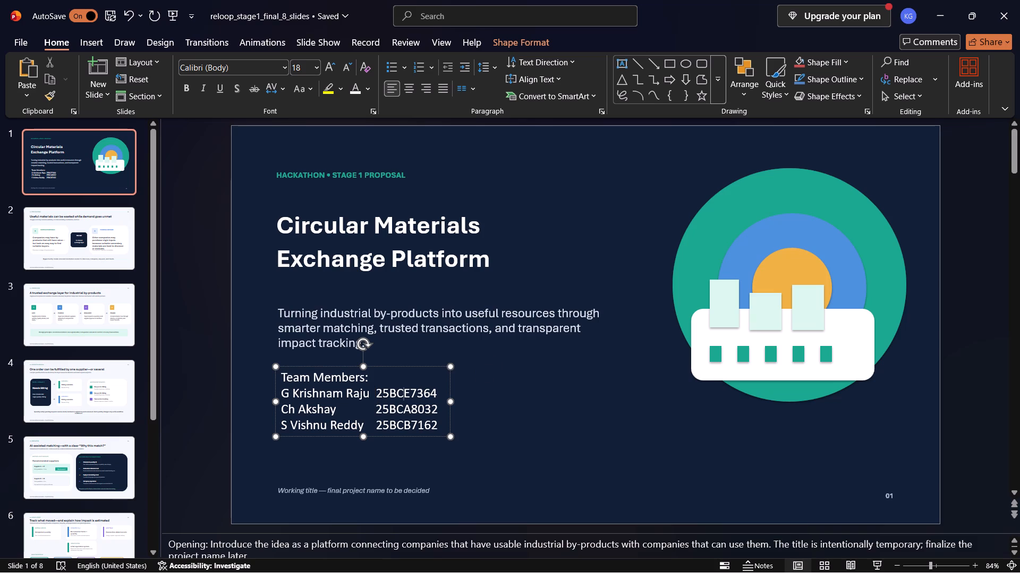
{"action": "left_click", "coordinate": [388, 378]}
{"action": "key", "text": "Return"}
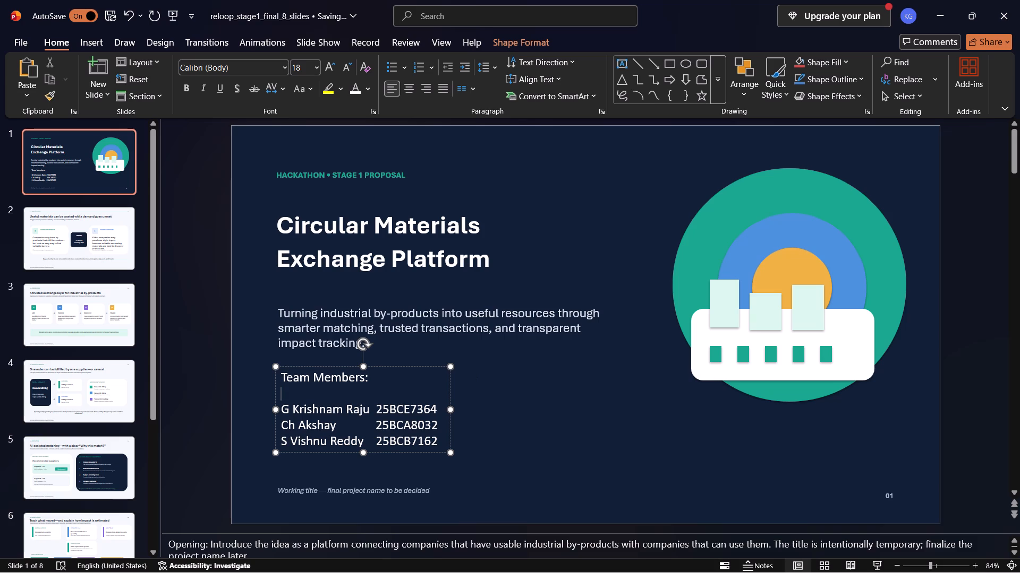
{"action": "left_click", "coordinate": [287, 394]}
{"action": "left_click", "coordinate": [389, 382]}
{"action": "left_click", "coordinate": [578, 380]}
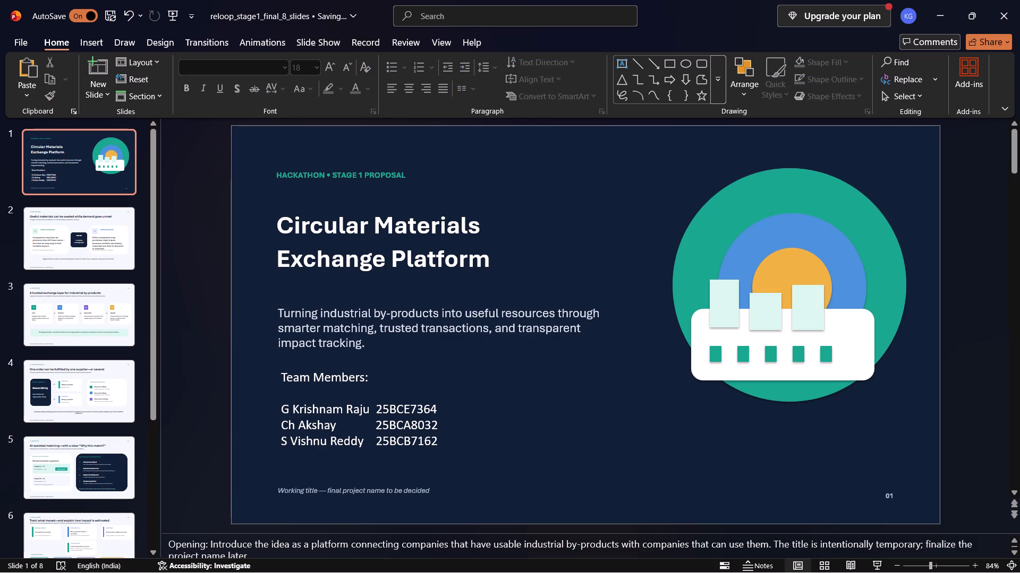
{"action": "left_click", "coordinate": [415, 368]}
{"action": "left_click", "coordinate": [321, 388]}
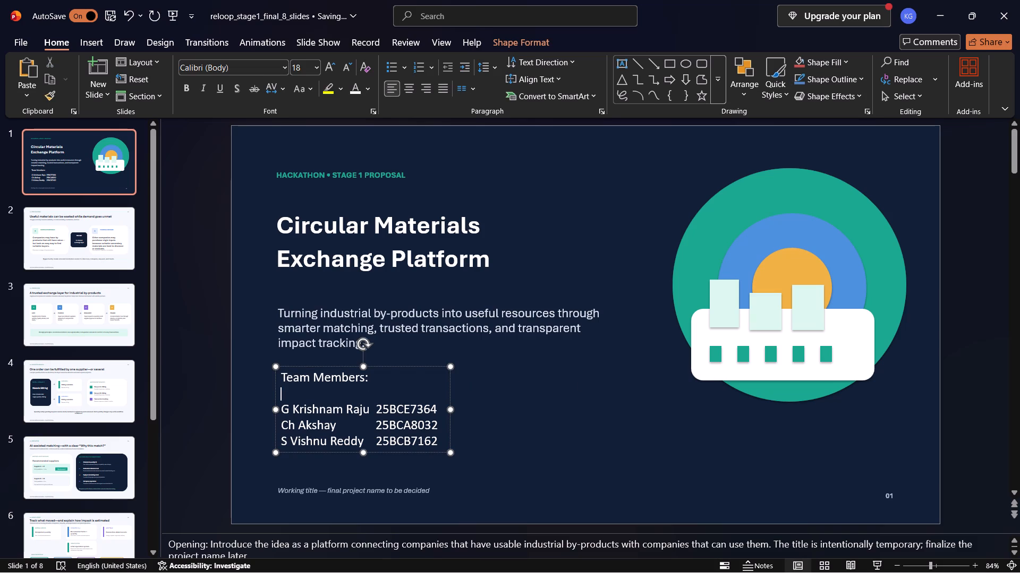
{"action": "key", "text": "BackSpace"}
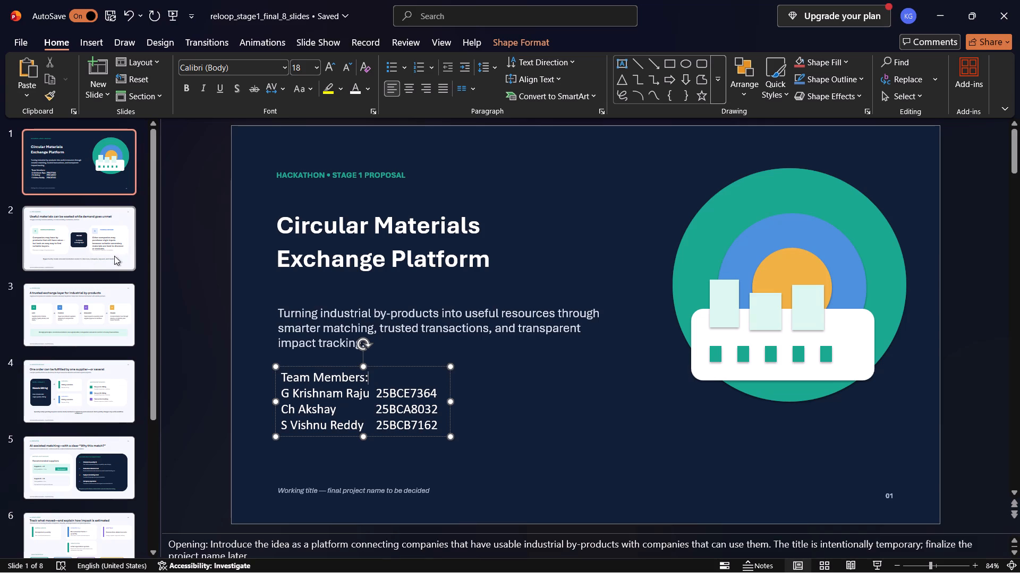
Deselect the team members text box and save the presentation.
{"action": "left_click", "coordinate": [560, 416]}
{"action": "key", "text": "ctrl+s"}
{"action": "key", "text": "ctrl+s"}
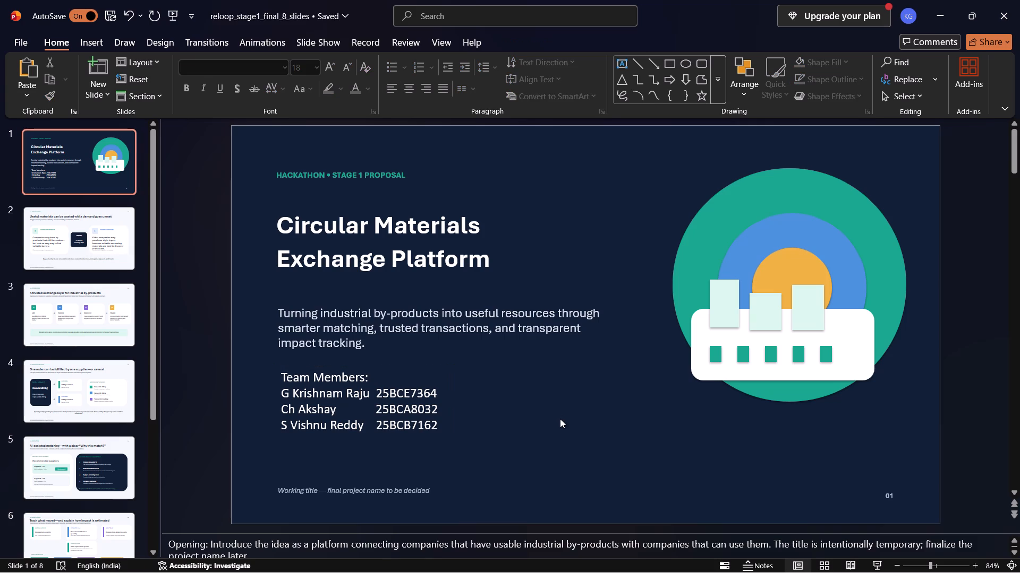
{"action": "key", "text": "ctrl+s"}
{"action": "key", "text": "ctrl+s"}
{"action": "key", "text": "ctrl+s"}
{"action": "key", "text": "ctrl+s"}
{"action": "key", "text": "ctrl+s"}
{"action": "key", "text": "ctrl+s"}
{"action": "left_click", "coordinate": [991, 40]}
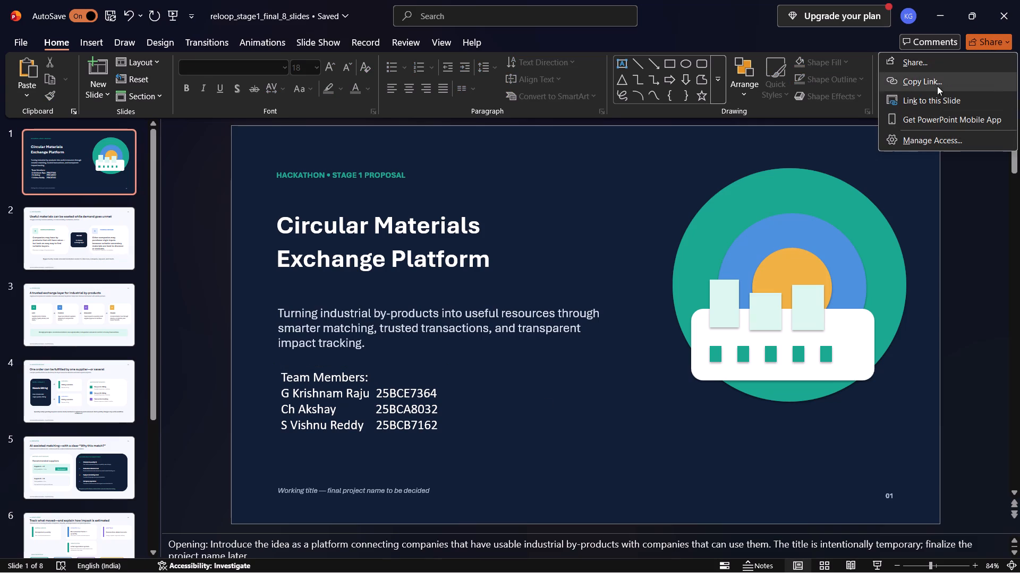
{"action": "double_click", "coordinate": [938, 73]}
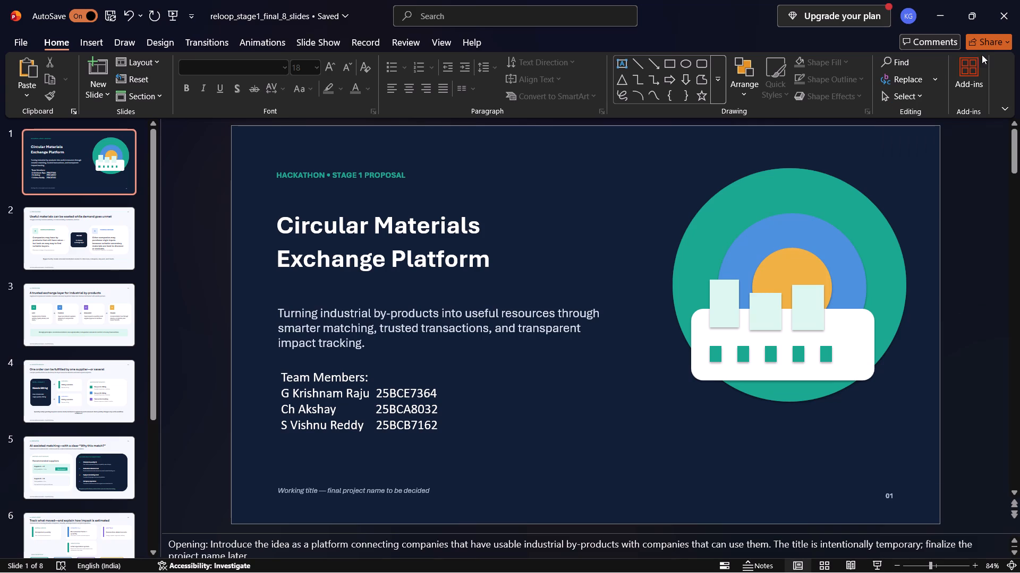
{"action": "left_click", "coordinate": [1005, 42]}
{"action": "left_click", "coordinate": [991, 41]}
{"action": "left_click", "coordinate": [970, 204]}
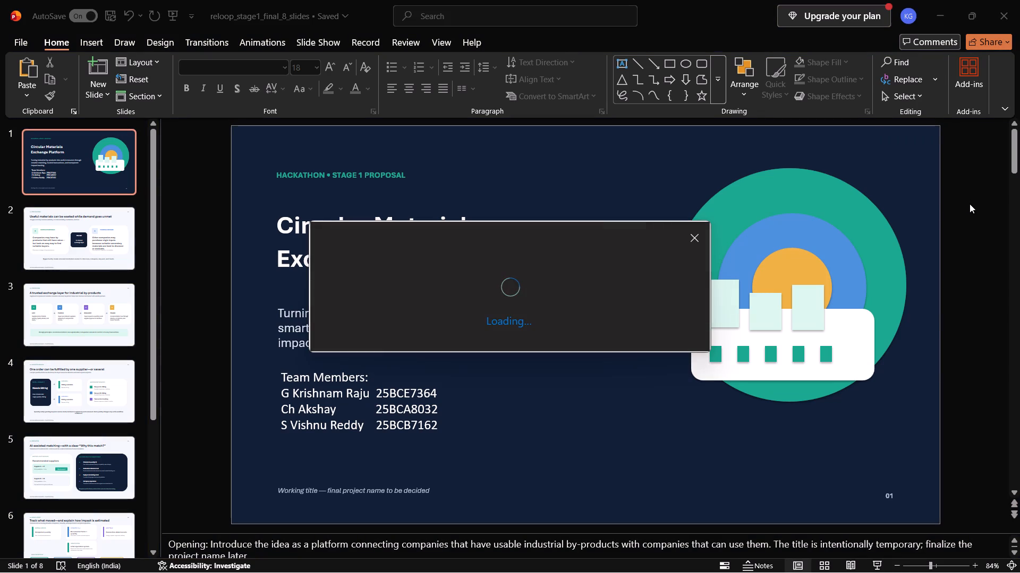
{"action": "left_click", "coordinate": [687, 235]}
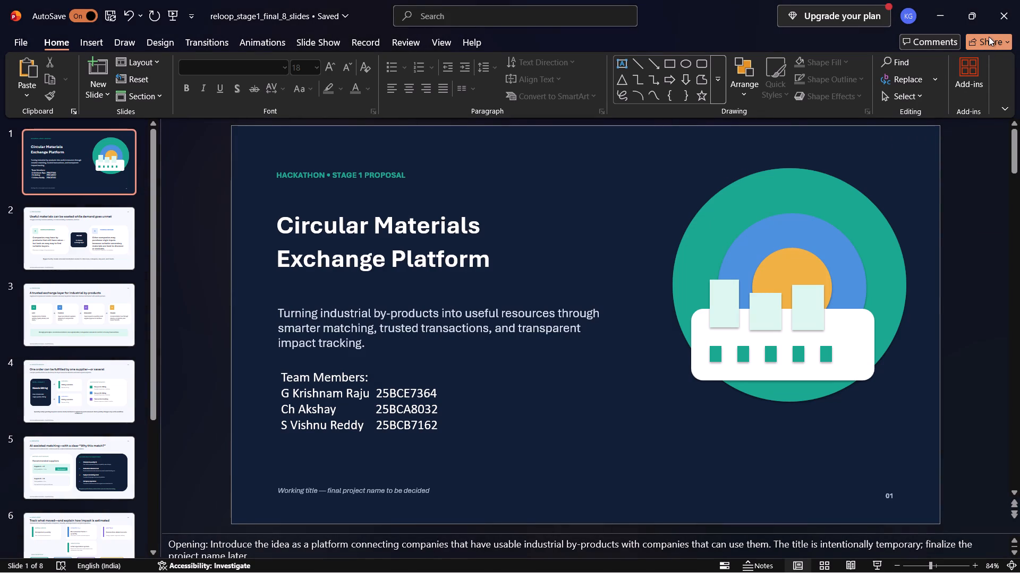
Set the presentation's sharing permission to "Can view" for anyone with the link and copy the sharing link.
{"action": "left_click", "coordinate": [989, 36]}
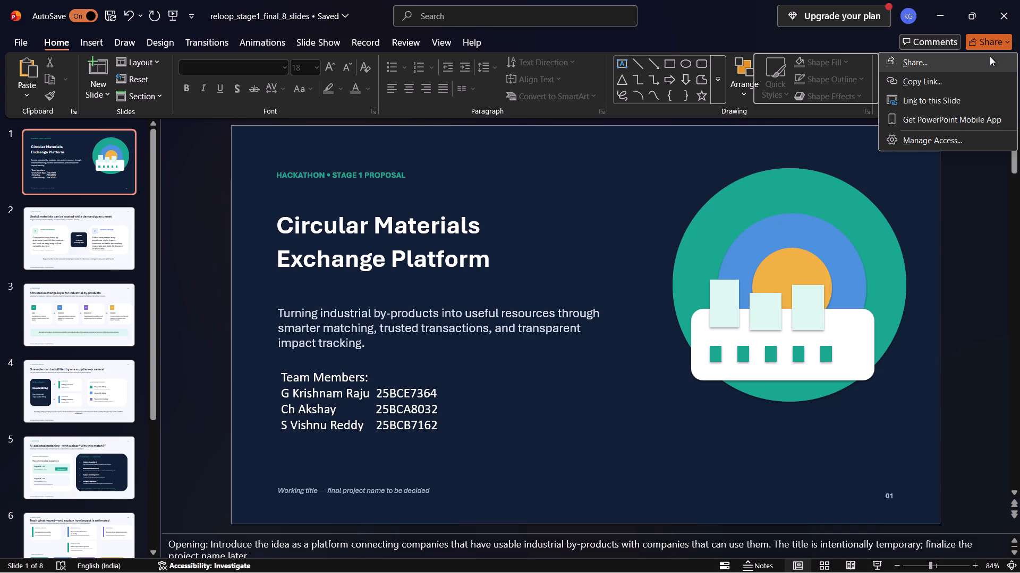
{"action": "left_click", "coordinate": [990, 56]}
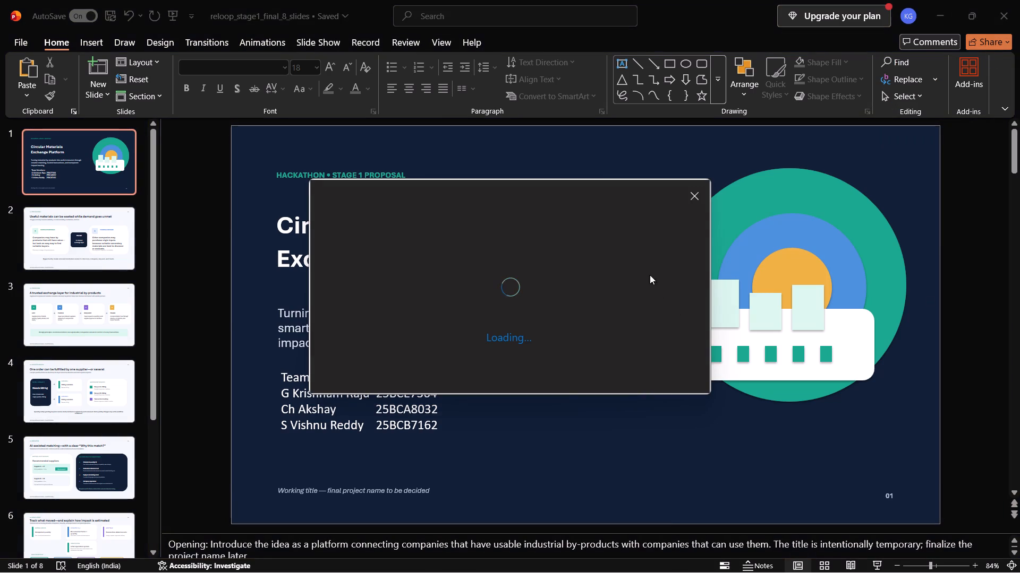
{"action": "left_click", "coordinate": [597, 234]}
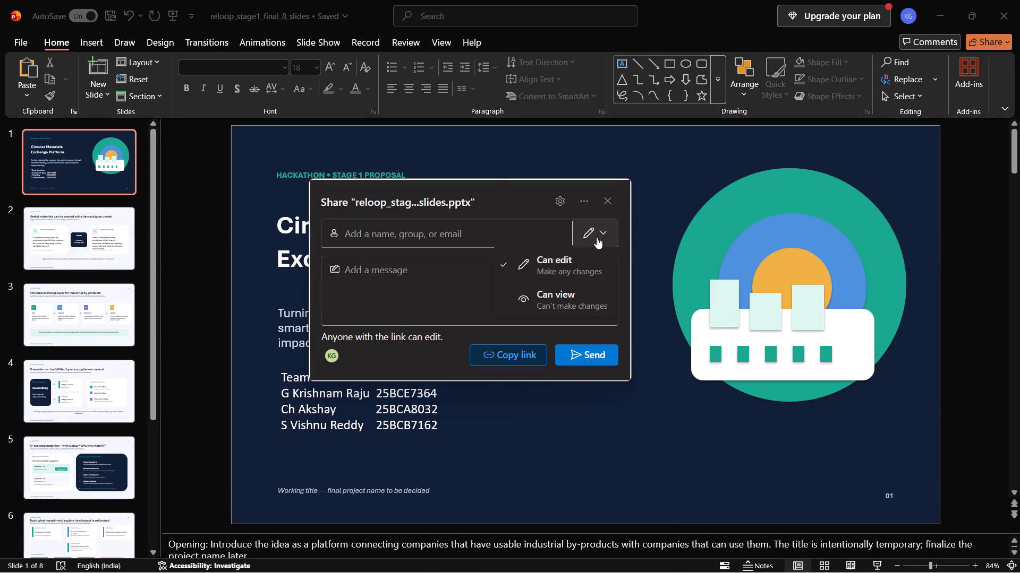
{"action": "left_click", "coordinate": [572, 293]}
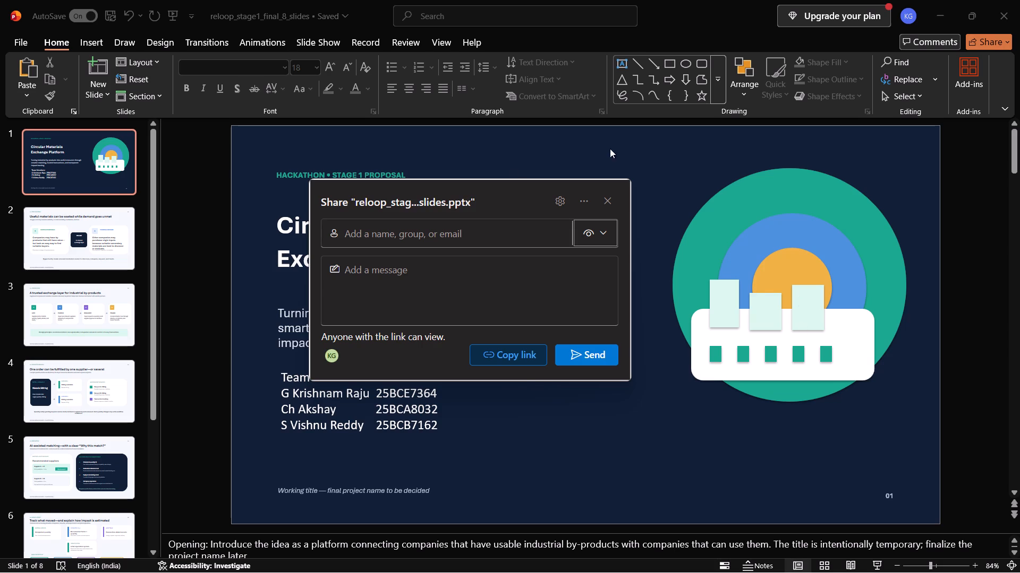
{"action": "double_click", "coordinate": [523, 356]}
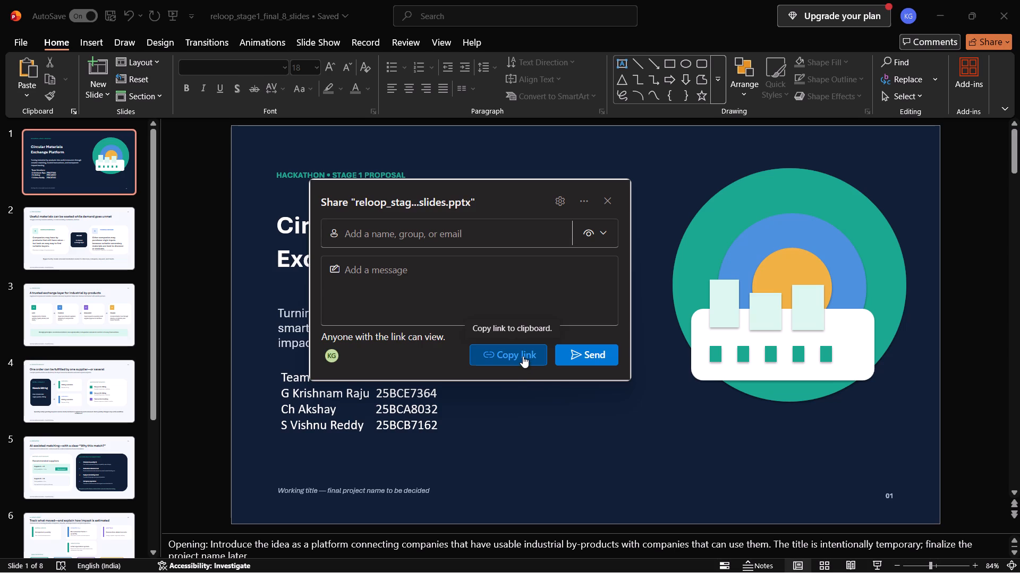
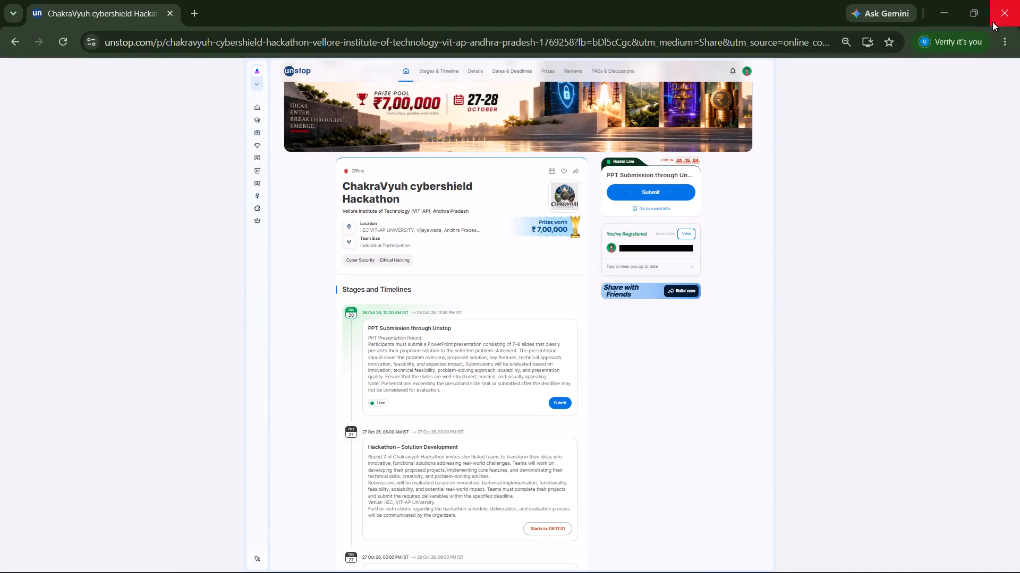
In Chrome, open the PPT presentation submission form for the ChakraVyuh cybershield Hackathon on Unstop.
{"action": "key", "text": "ctrl+equal"}
{"action": "key", "text": "ctrl+equal"}
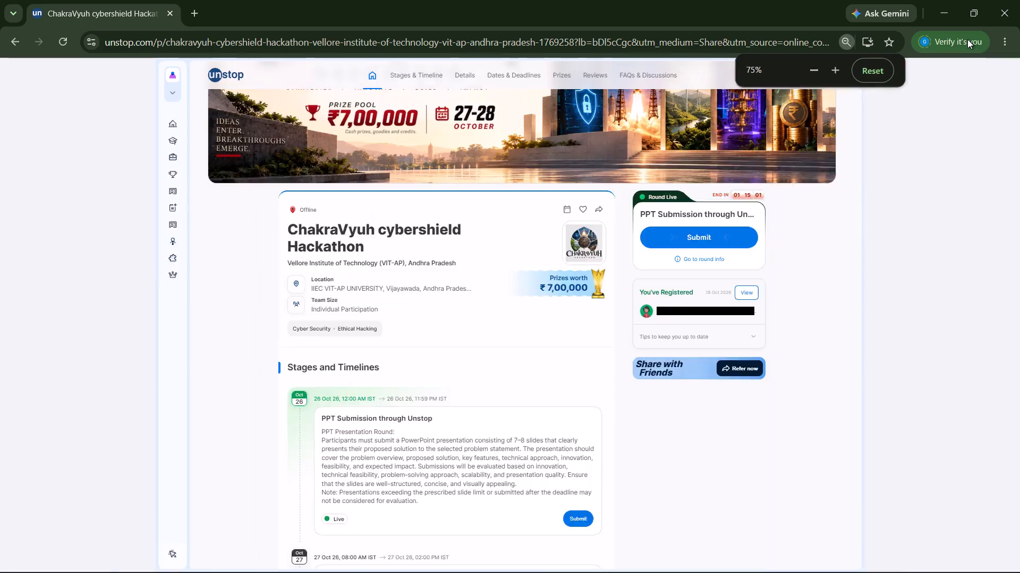
{"action": "key", "text": "ctrl+equal"}
{"action": "key", "text": "ctrl+equal"}
{"action": "key", "text": "ctrl+equal"}
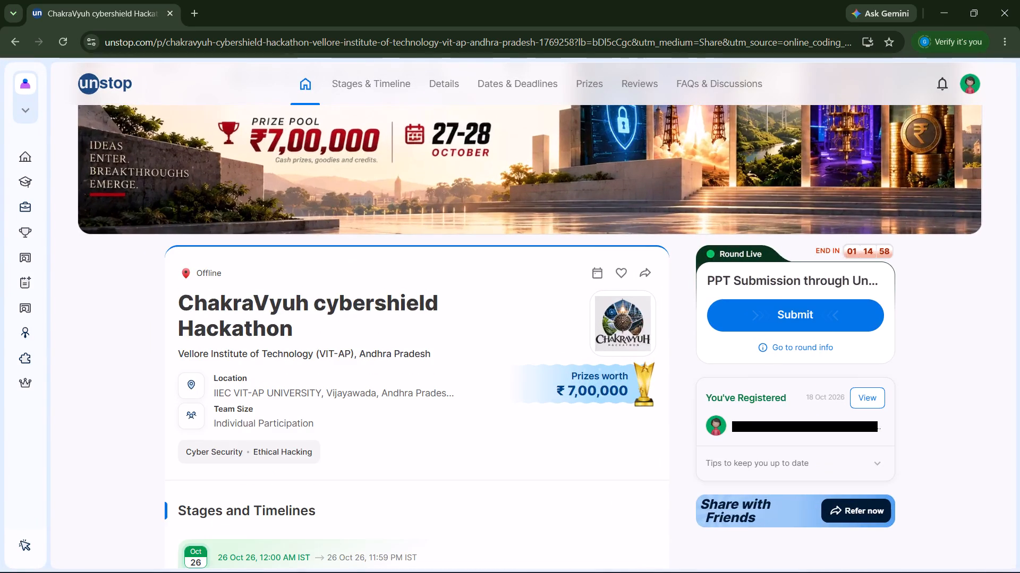
{"action": "scroll", "coordinate": [224, 255], "scroll_direction": "down", "scroll_amount": 1}
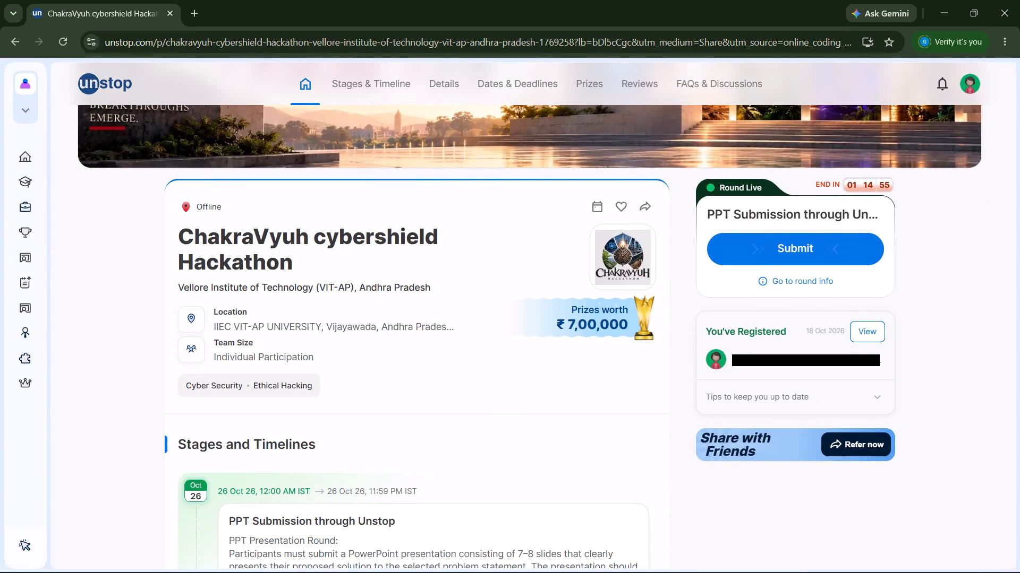
{"action": "left_click", "coordinate": [806, 242]}
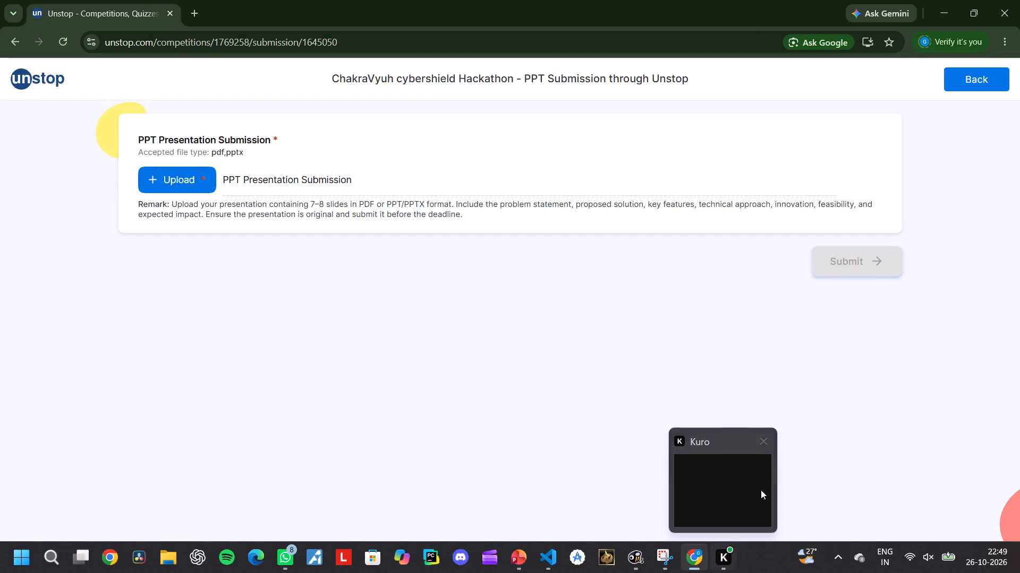
Close the Kuro application's window.
{"action": "left_click", "coordinate": [763, 428]}
{"action": "left_click", "coordinate": [763, 444]}
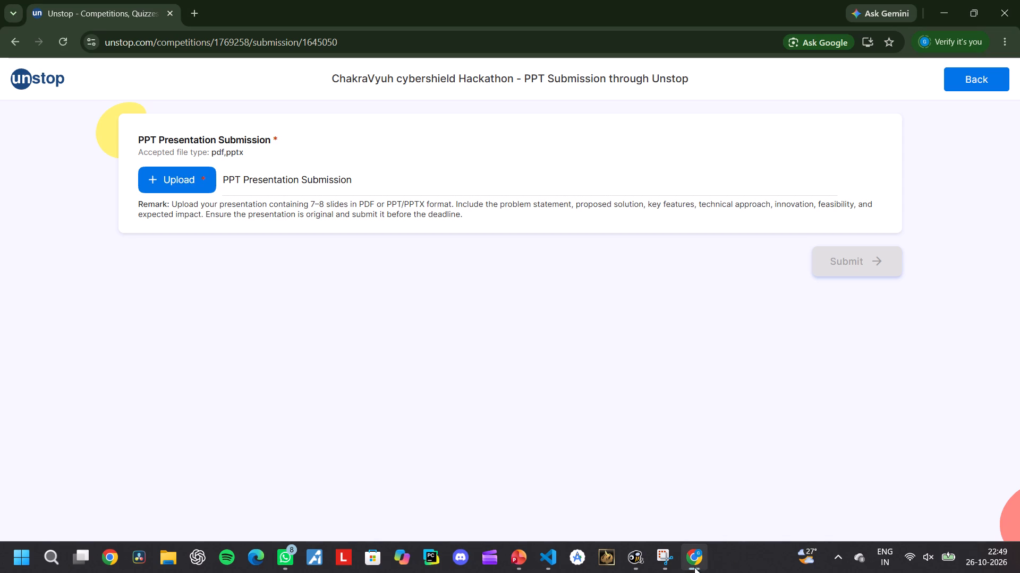
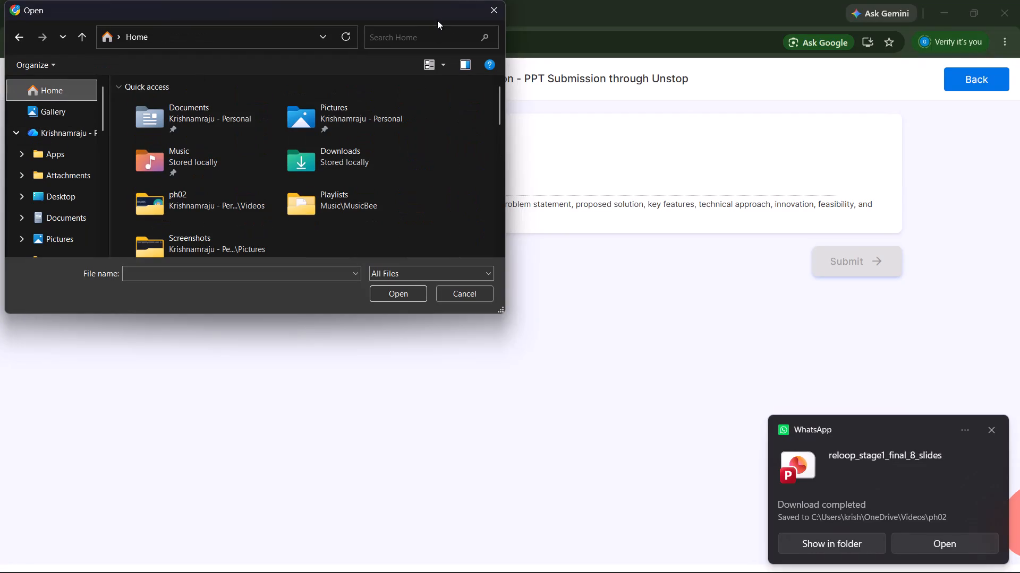
{"action": "left_click", "coordinate": [424, 32]}
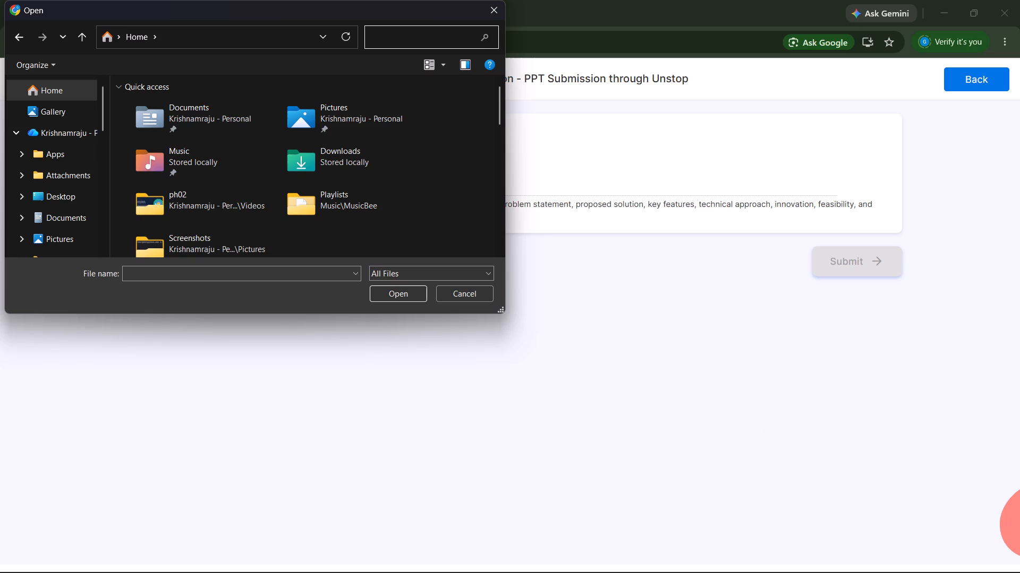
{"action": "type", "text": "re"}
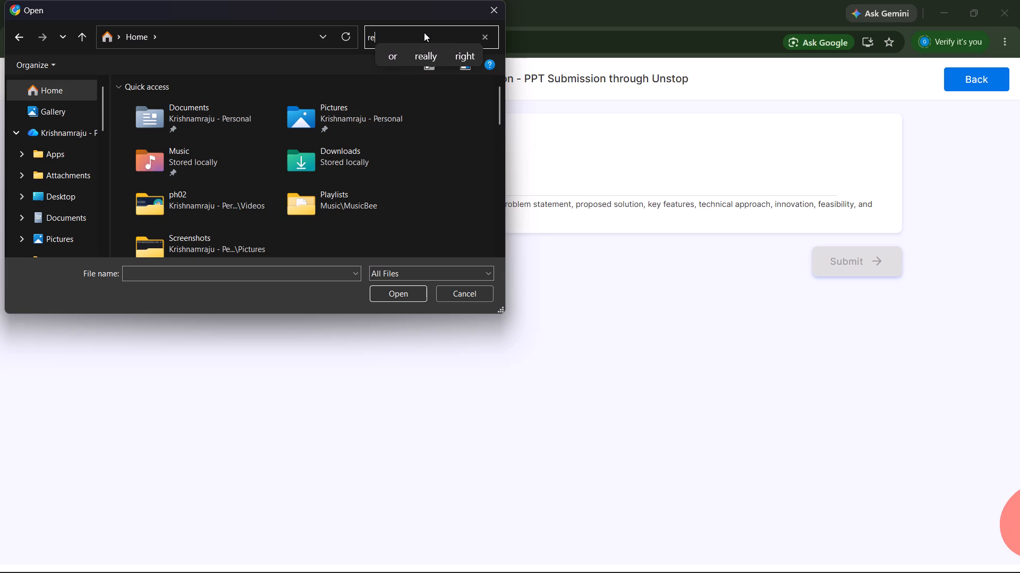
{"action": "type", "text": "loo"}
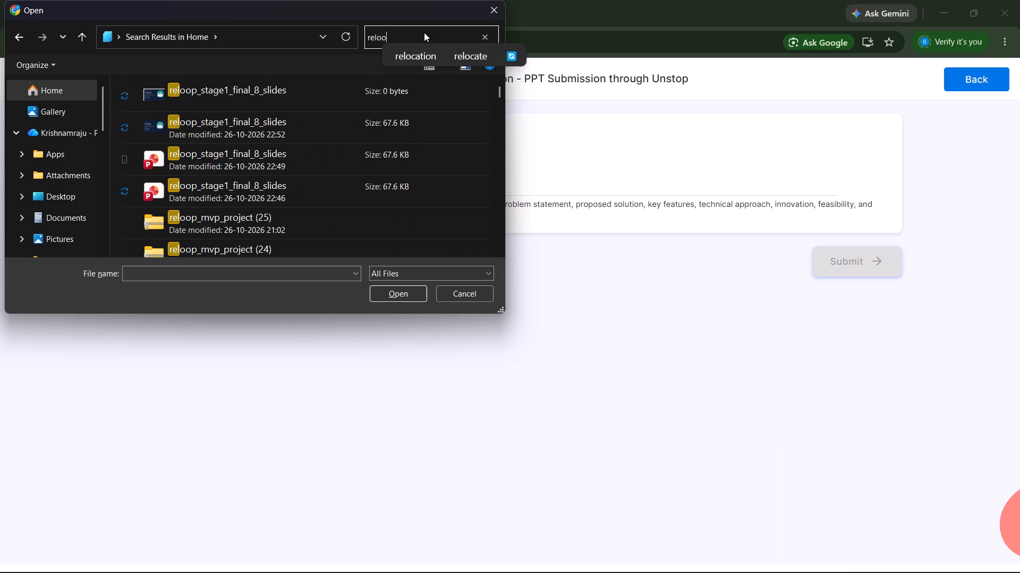
{"action": "left_click", "coordinate": [278, 106]}
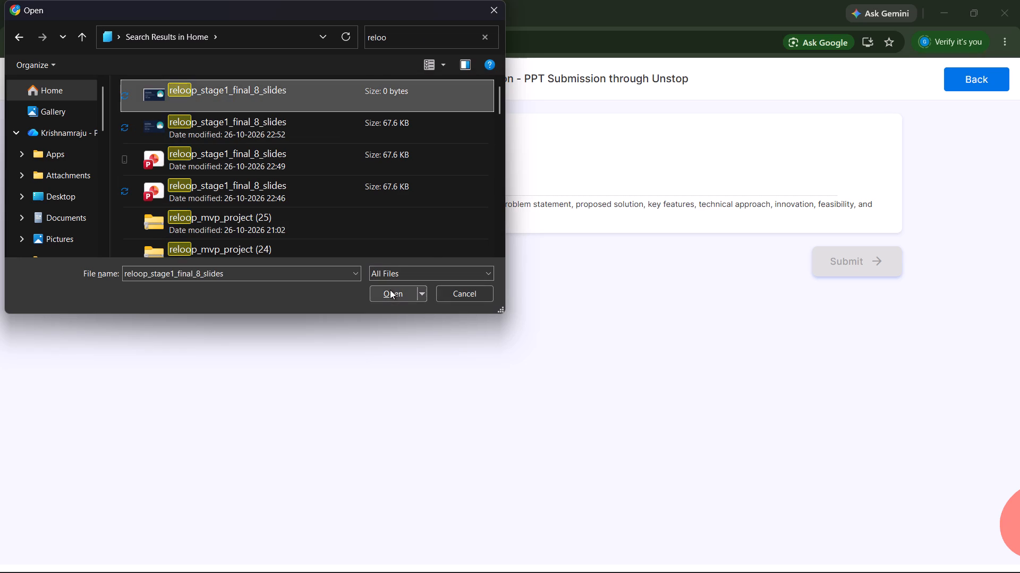
{"action": "left_click", "coordinate": [384, 129]}
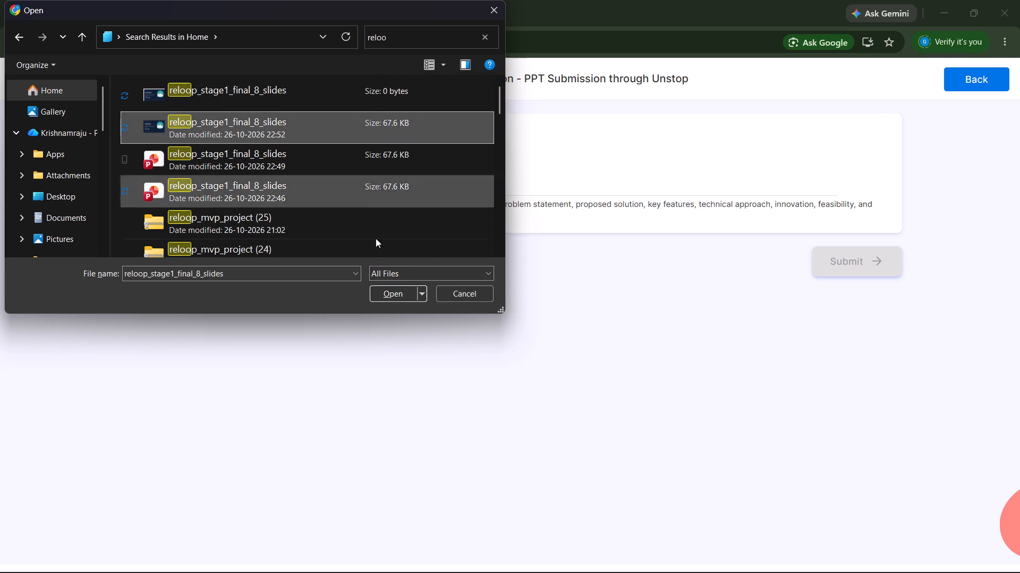
{"action": "left_click", "coordinate": [375, 294]}
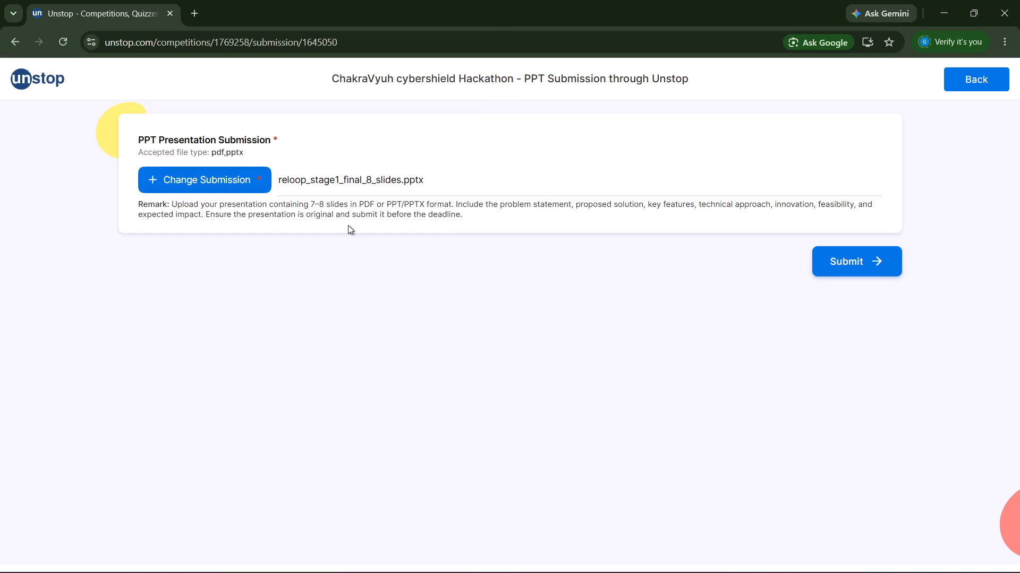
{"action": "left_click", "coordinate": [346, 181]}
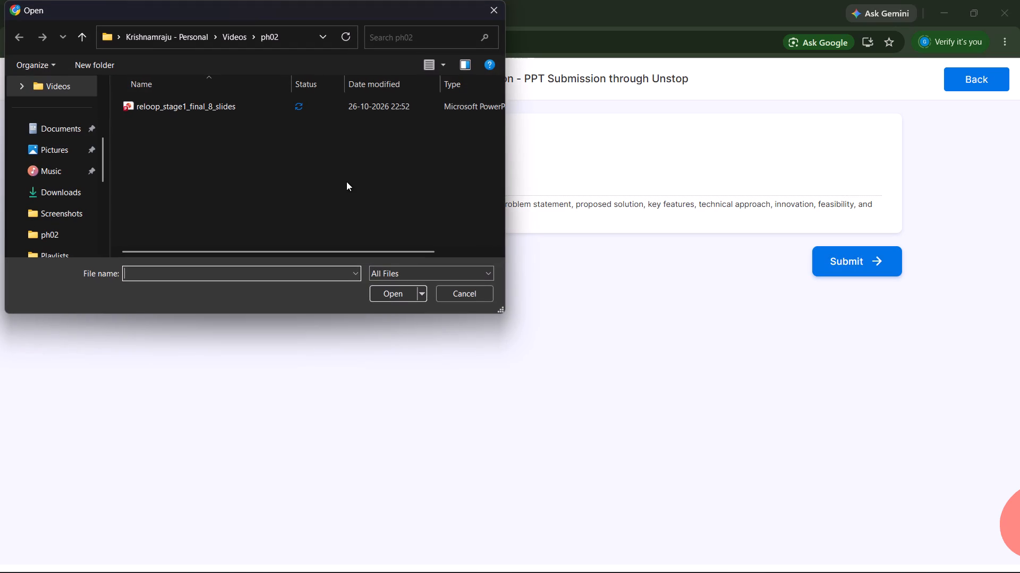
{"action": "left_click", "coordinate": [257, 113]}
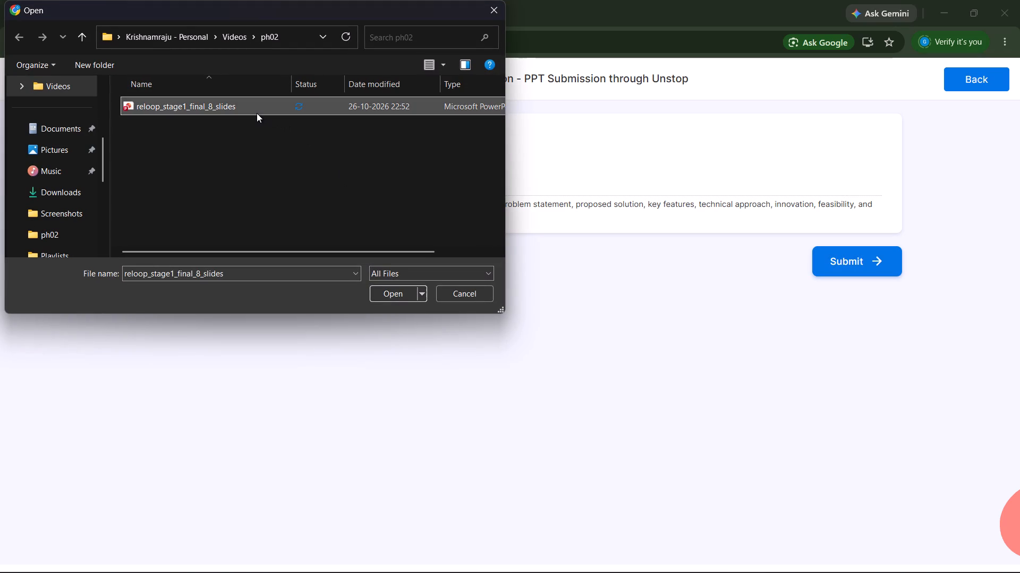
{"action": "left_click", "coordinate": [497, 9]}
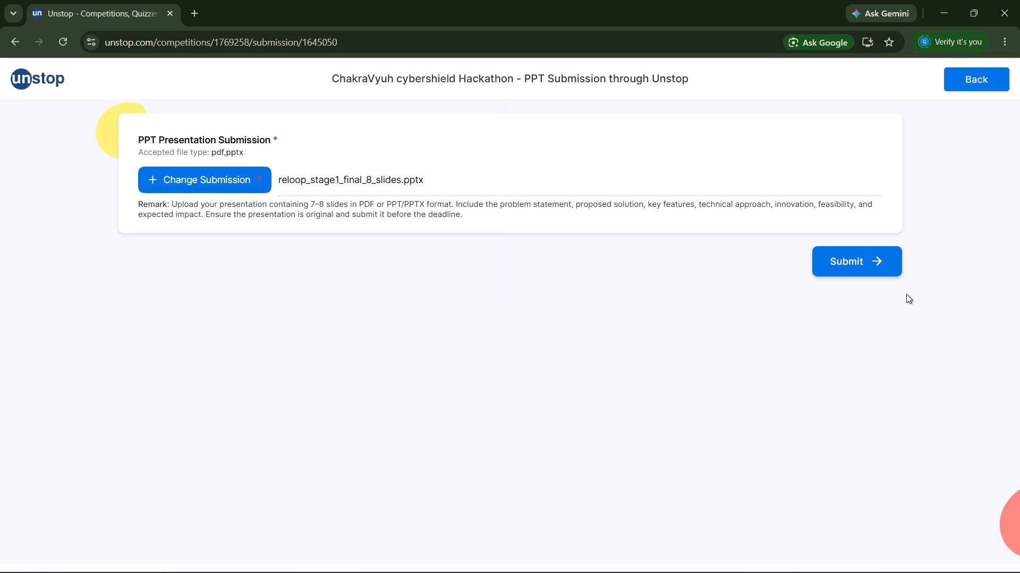
Submit reloop_stage1_final_8_slides.pptx as the hackathon's PPT presentation.
{"action": "left_click", "coordinate": [850, 260]}
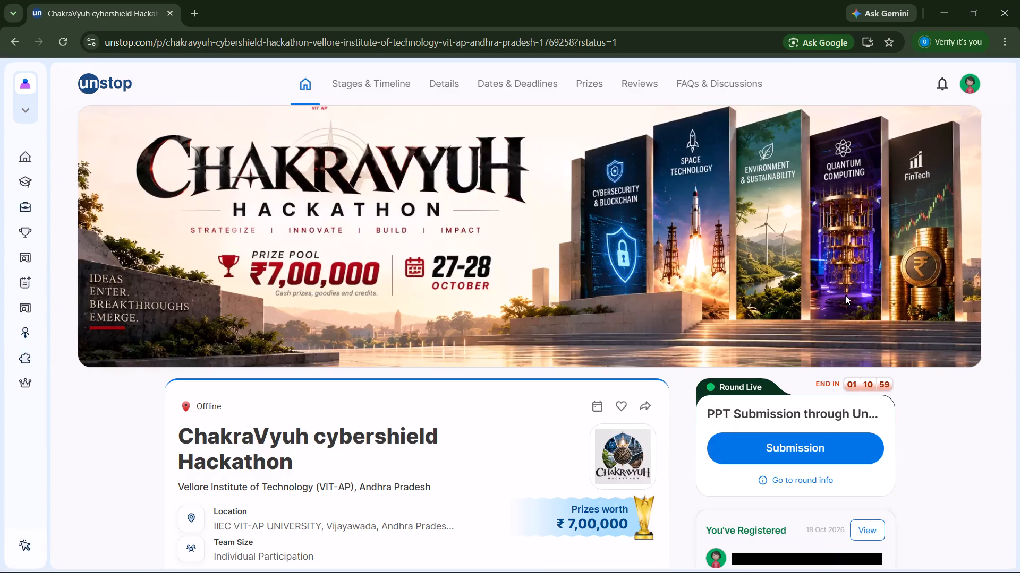
Reopen the PPT submission from the hackathon page and check the uploaded deck's title slide in the preview.
{"action": "scroll", "coordinate": [840, 322], "scroll_direction": "down", "scroll_amount": 1}
{"action": "left_click", "coordinate": [818, 384]}
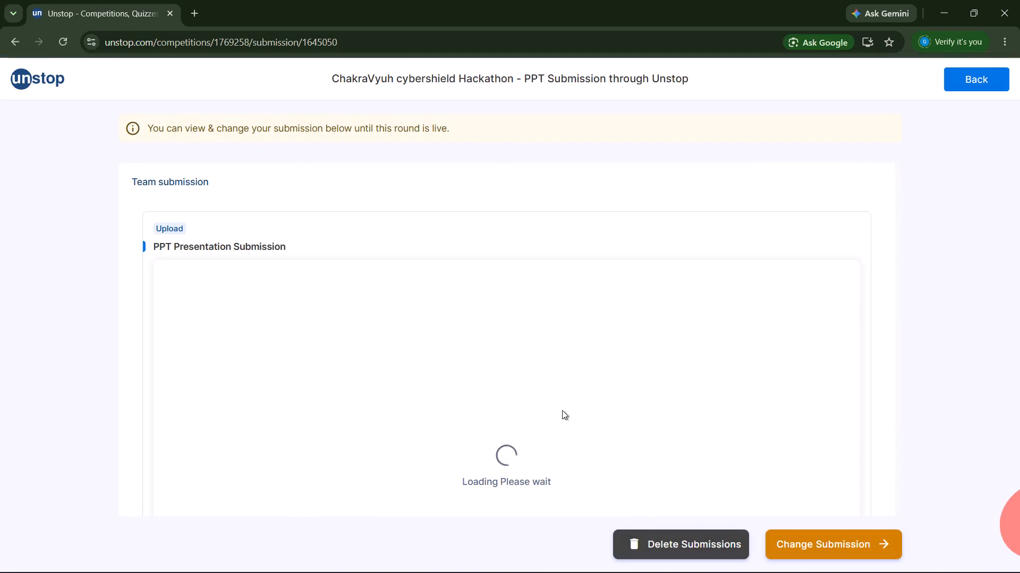
{"action": "scroll", "coordinate": [563, 411], "scroll_direction": "down", "scroll_amount": 5}
{"action": "scroll", "coordinate": [569, 407], "scroll_direction": "up", "scroll_amount": 3}
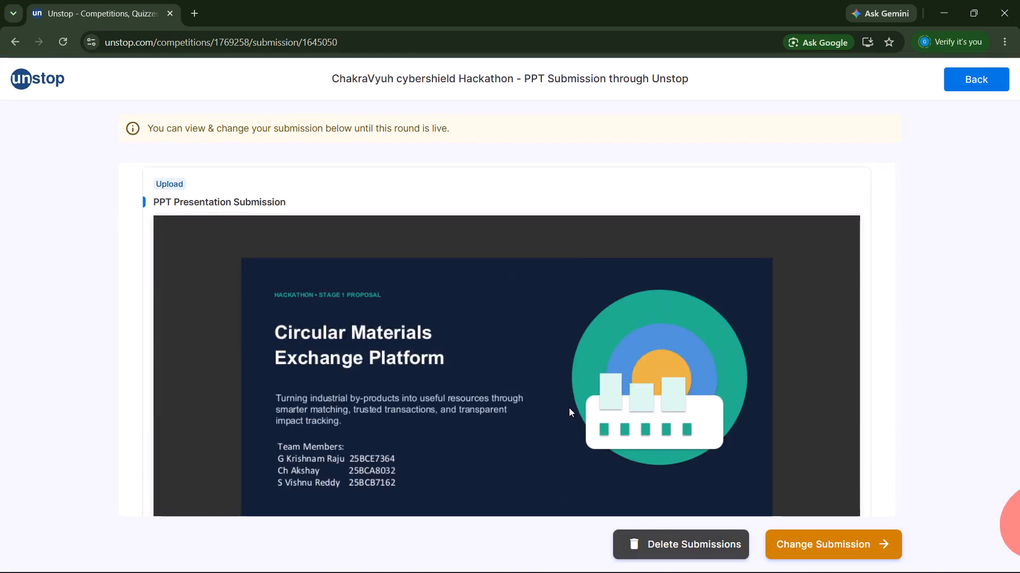
{"action": "scroll", "coordinate": [569, 407], "scroll_direction": "down", "scroll_amount": 2}
{"action": "scroll", "coordinate": [609, 392], "scroll_direction": "up", "scroll_amount": 2}
{"action": "left_click", "coordinate": [530, 400]}
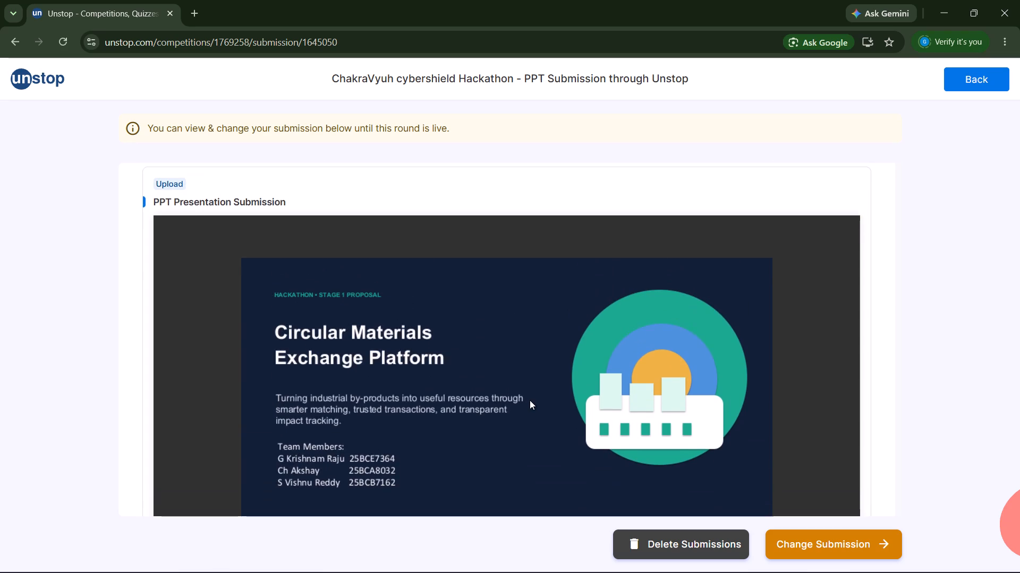
{"action": "scroll", "coordinate": [537, 397], "scroll_direction": "down", "scroll_amount": 3}
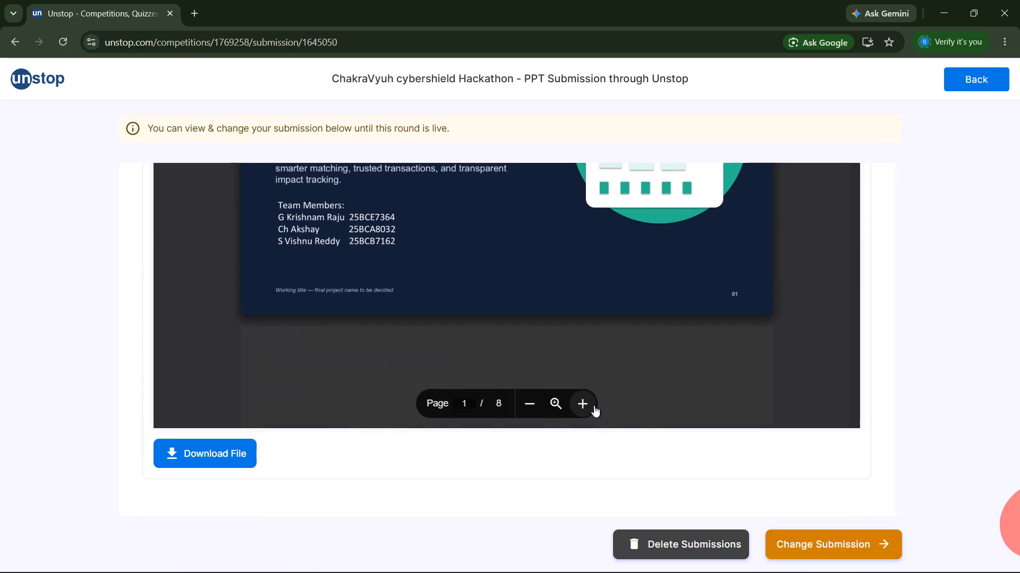
{"action": "scroll", "coordinate": [591, 403], "scroll_direction": "up", "scroll_amount": 1}
Review slides 2 to 8 of the submitted deck in the preview, checking the technical approach and delivery plan slides.
{"action": "scroll", "coordinate": [603, 373], "scroll_direction": "down", "scroll_amount": 4}
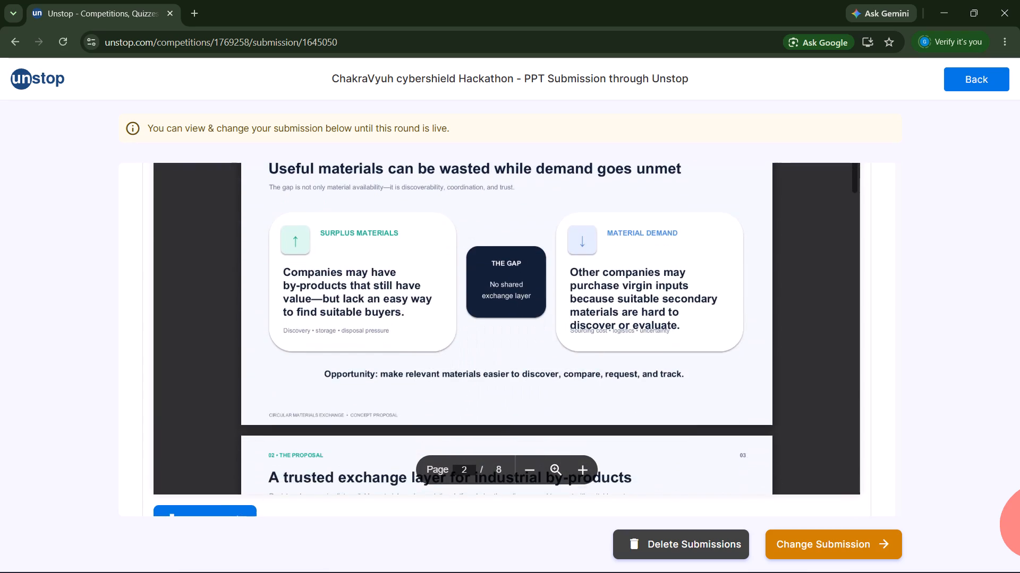
{"action": "scroll", "coordinate": [603, 373], "scroll_direction": "down", "scroll_amount": 15}
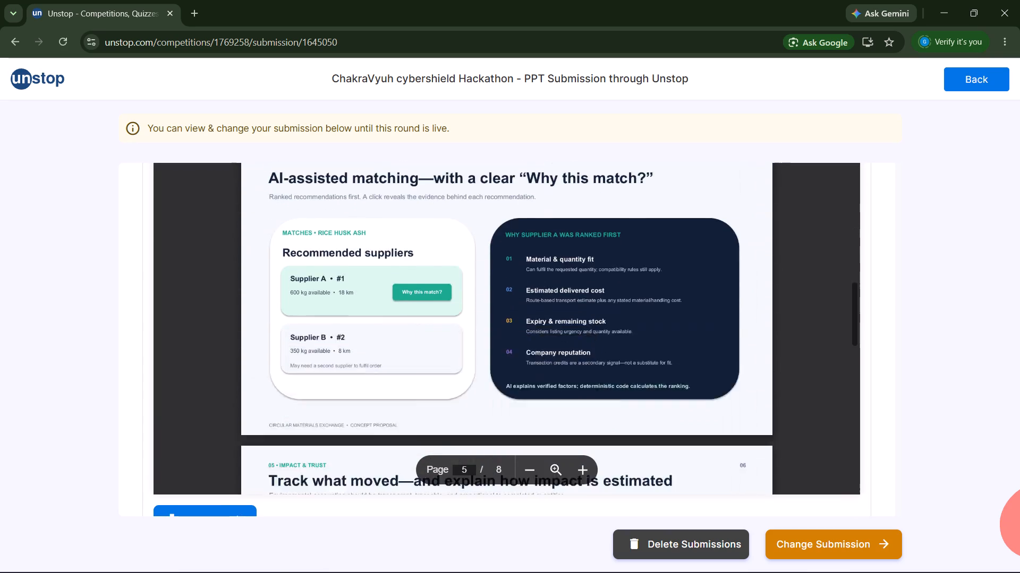
{"action": "scroll", "coordinate": [603, 374], "scroll_direction": "down", "scroll_amount": 8}
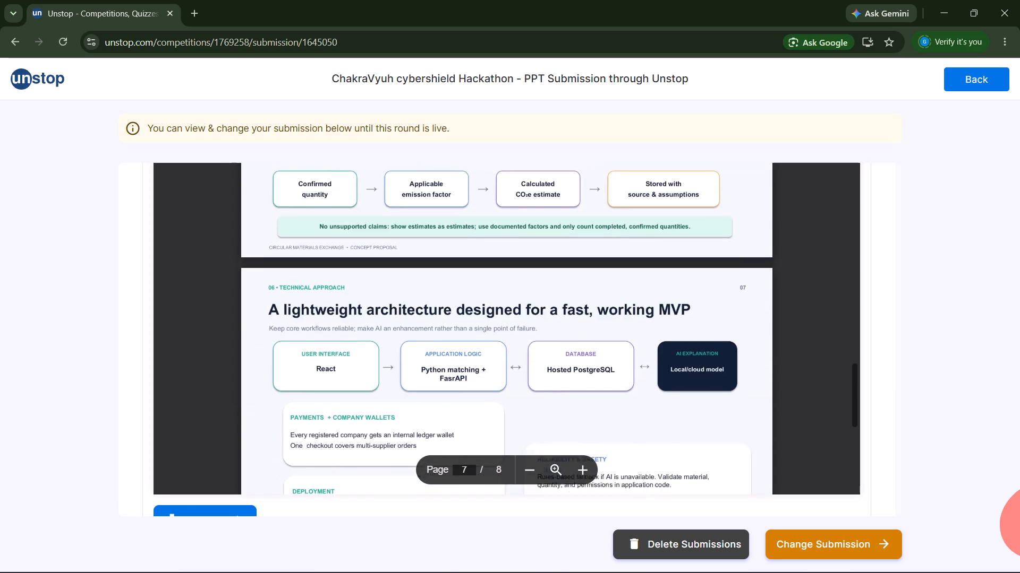
{"action": "scroll", "coordinate": [605, 372], "scroll_direction": "down", "scroll_amount": 2}
{"action": "scroll", "coordinate": [605, 372], "scroll_direction": "up", "scroll_amount": 3}
{"action": "scroll", "coordinate": [605, 372], "scroll_direction": "down", "scroll_amount": 4}
{"action": "scroll", "coordinate": [605, 370], "scroll_direction": "up", "scroll_amount": 3}
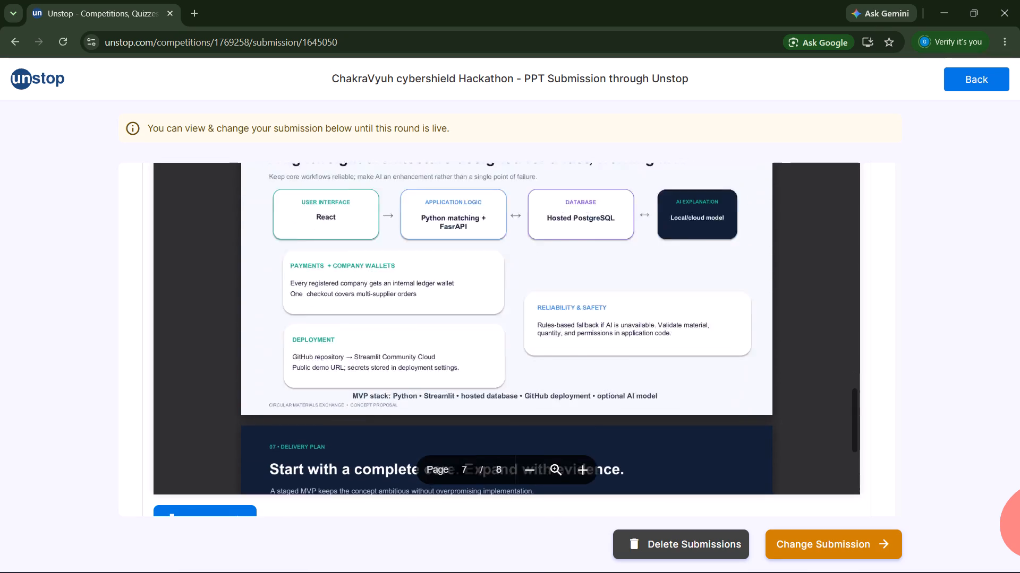
{"action": "scroll", "coordinate": [605, 372], "scroll_direction": "up", "scroll_amount": 3}
{"action": "scroll", "coordinate": [605, 372], "scroll_direction": "down", "scroll_amount": 2}
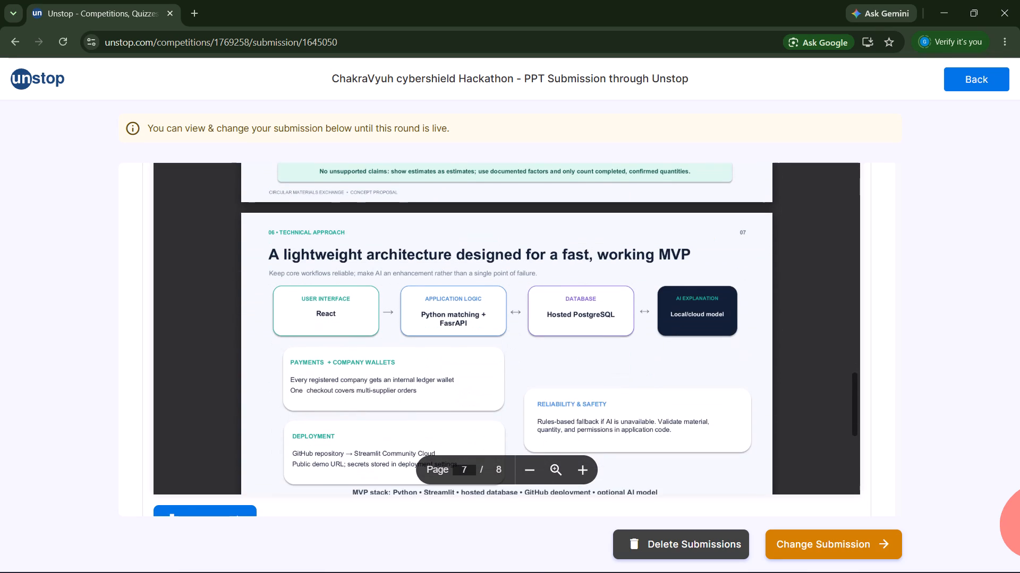
{"action": "scroll", "coordinate": [605, 371], "scroll_direction": "down", "scroll_amount": 10}
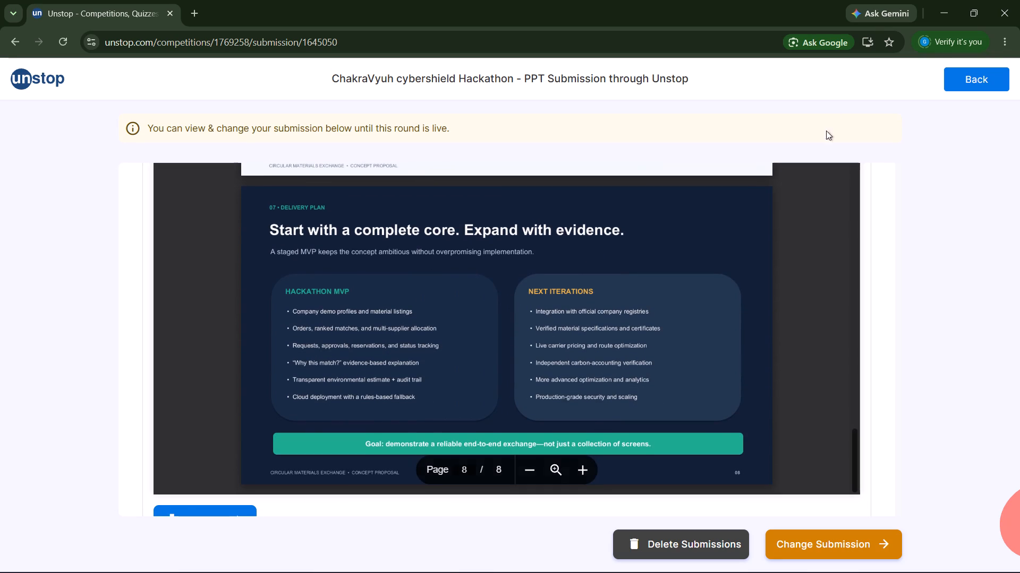
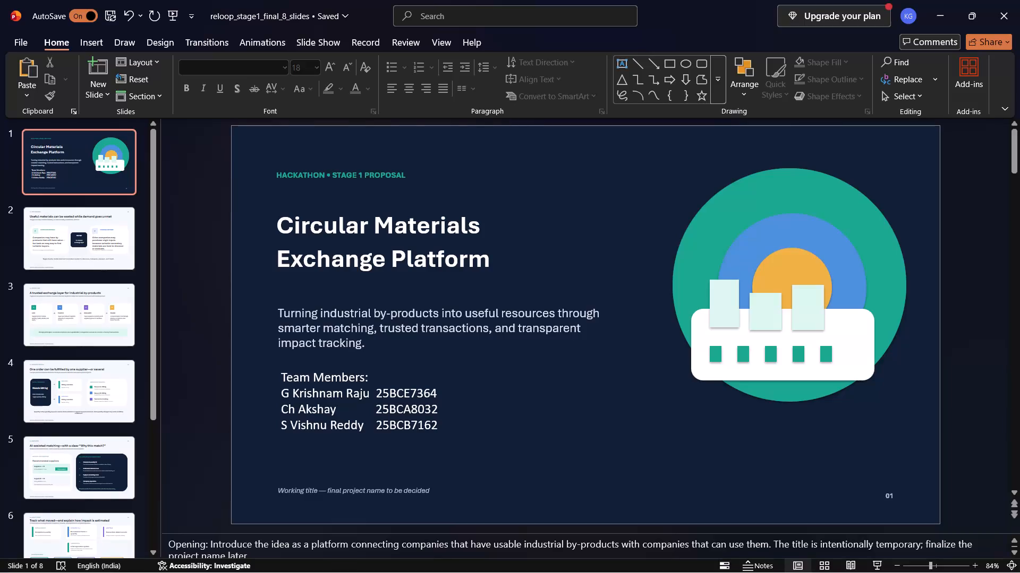
Delete the third team member's name and registration number, along with the leftover empty line, from the title slide's Team Members list.
{"action": "left_click_drag", "start_coordinate": [438, 425], "coordinate": [415, 425]}
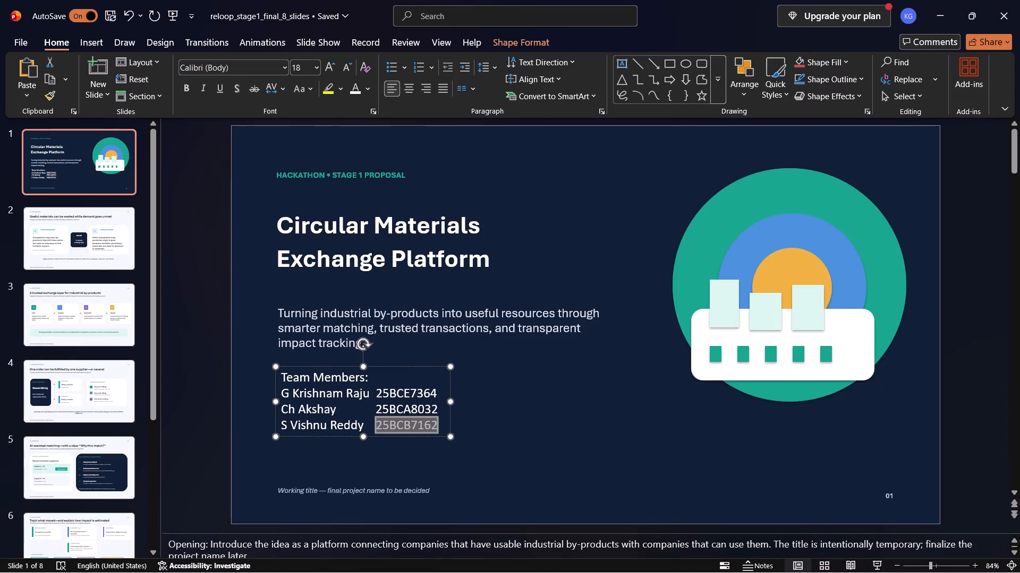
{"action": "left_click_drag", "start_coordinate": [415, 425], "coordinate": [273, 426]}
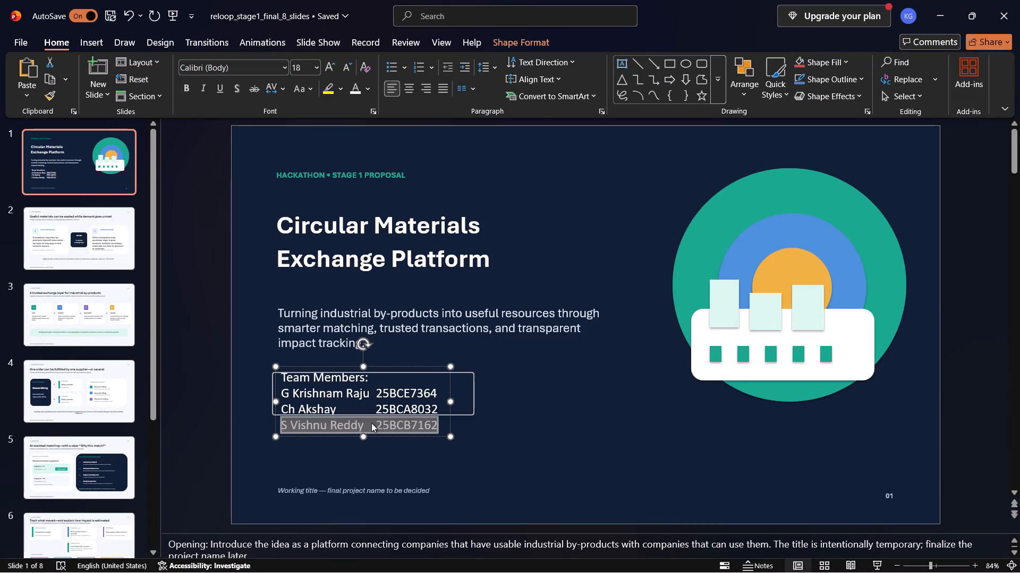
{"action": "key", "text": "BackSpace"}
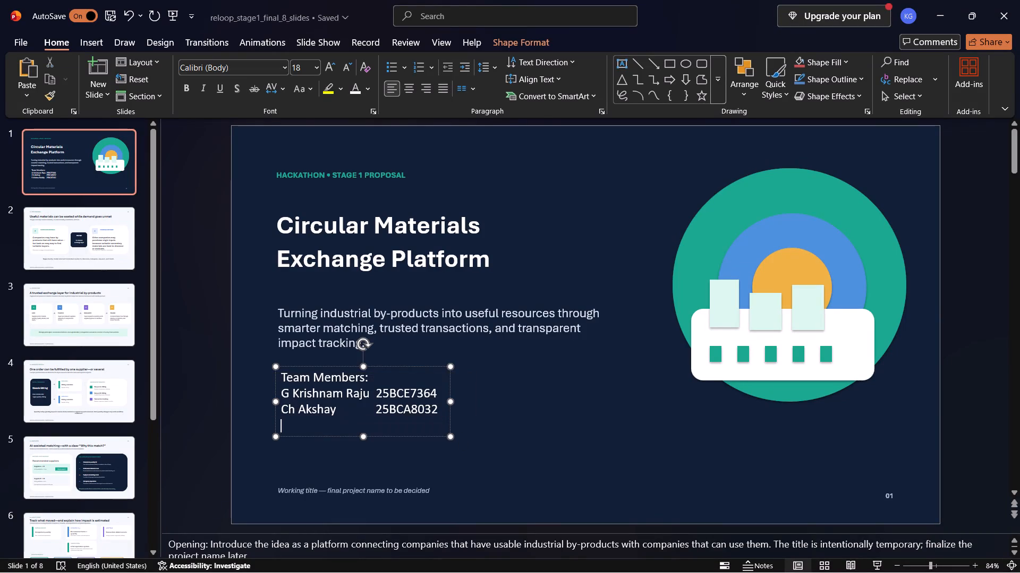
{"action": "key", "text": "BackSpace"}
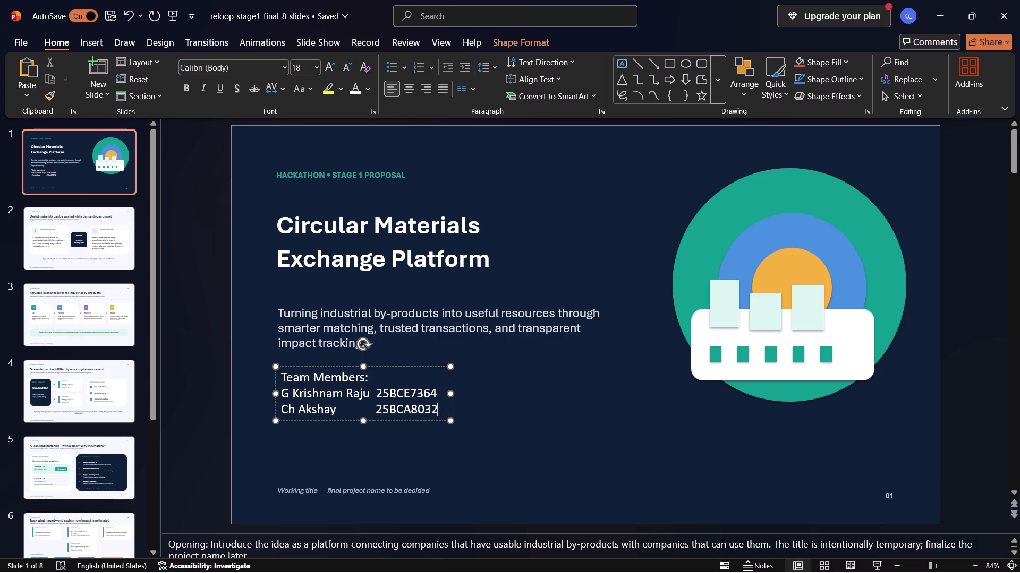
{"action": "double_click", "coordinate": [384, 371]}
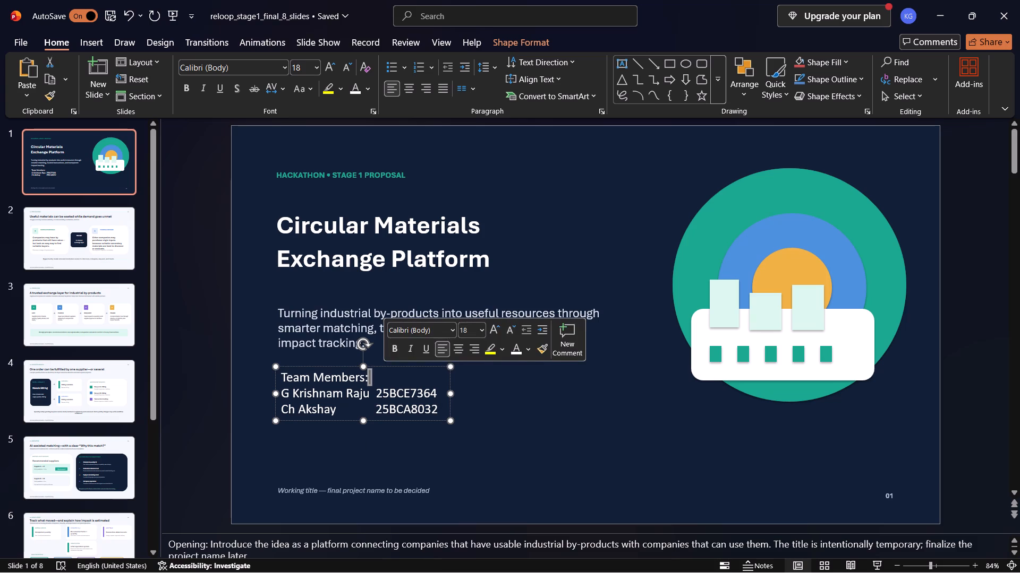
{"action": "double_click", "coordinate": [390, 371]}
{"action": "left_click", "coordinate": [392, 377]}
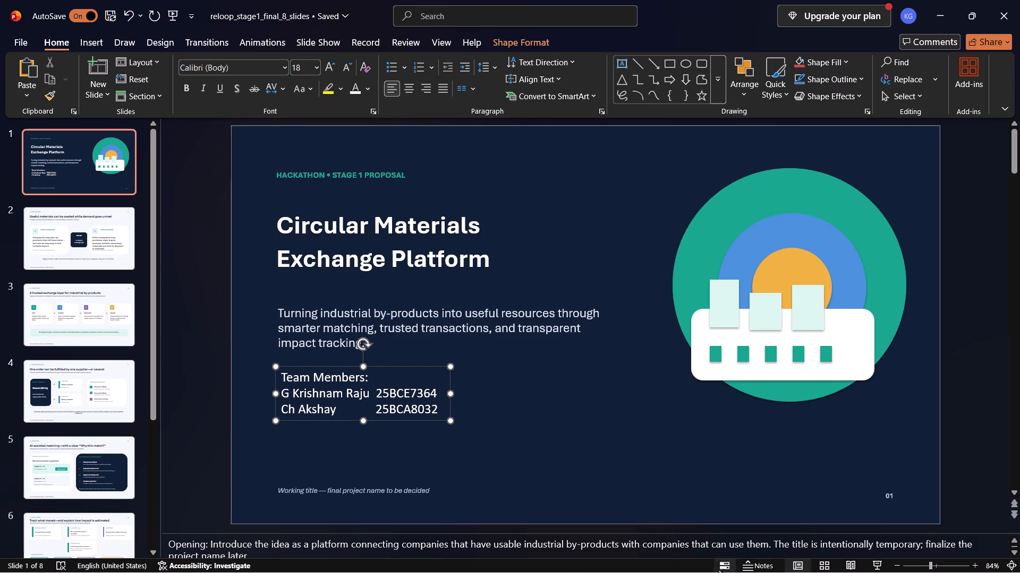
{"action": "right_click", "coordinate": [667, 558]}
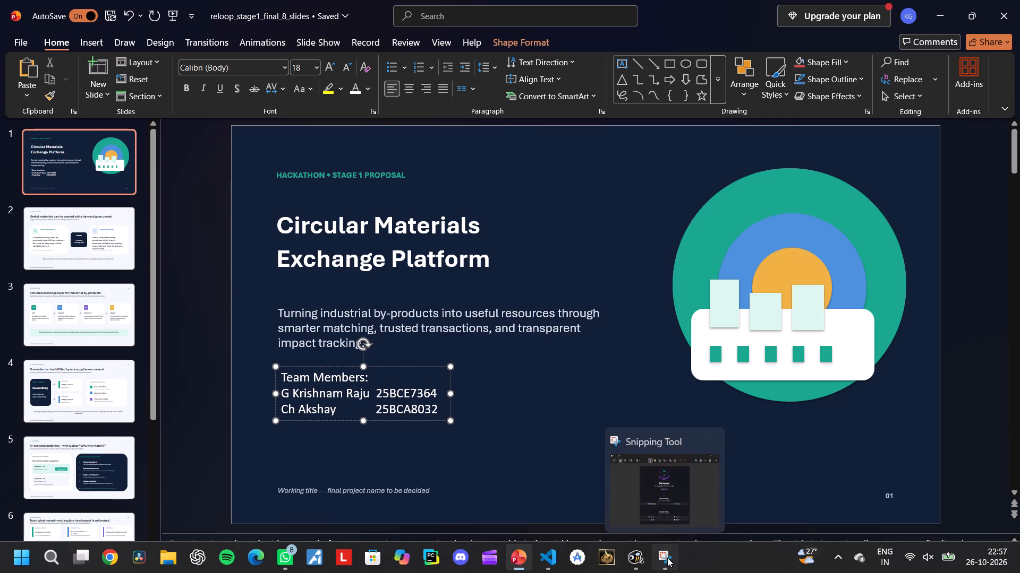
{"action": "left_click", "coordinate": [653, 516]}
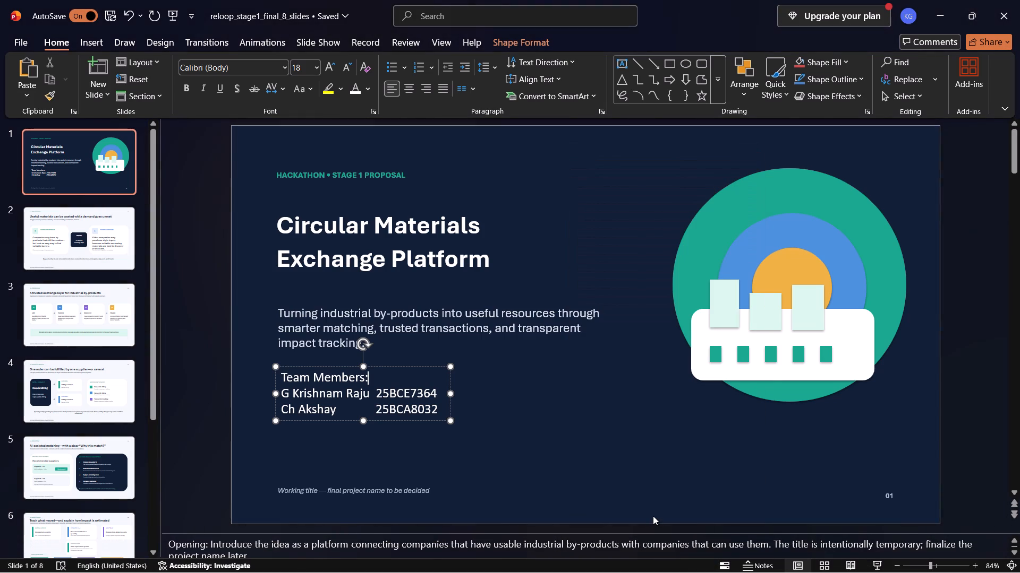
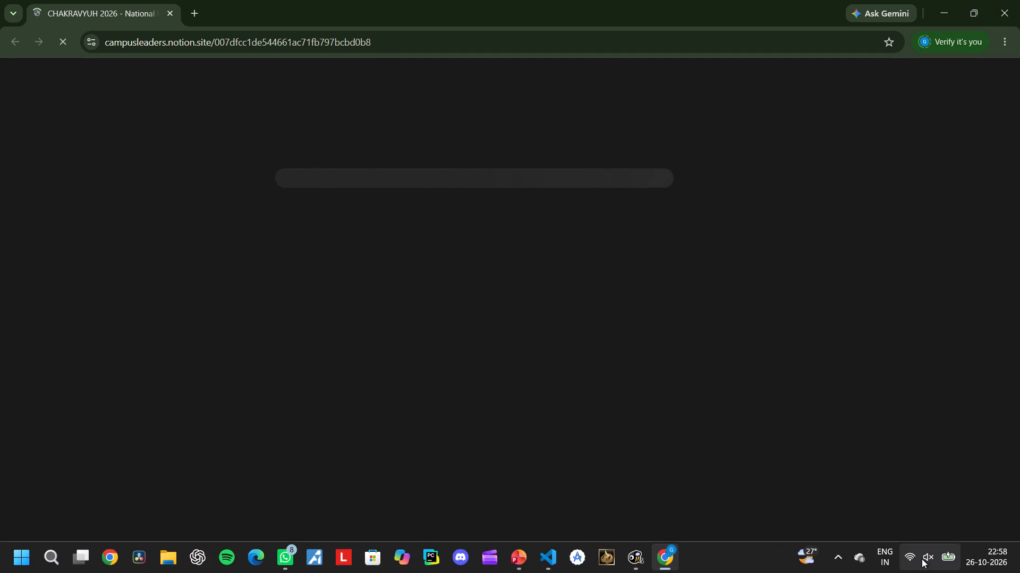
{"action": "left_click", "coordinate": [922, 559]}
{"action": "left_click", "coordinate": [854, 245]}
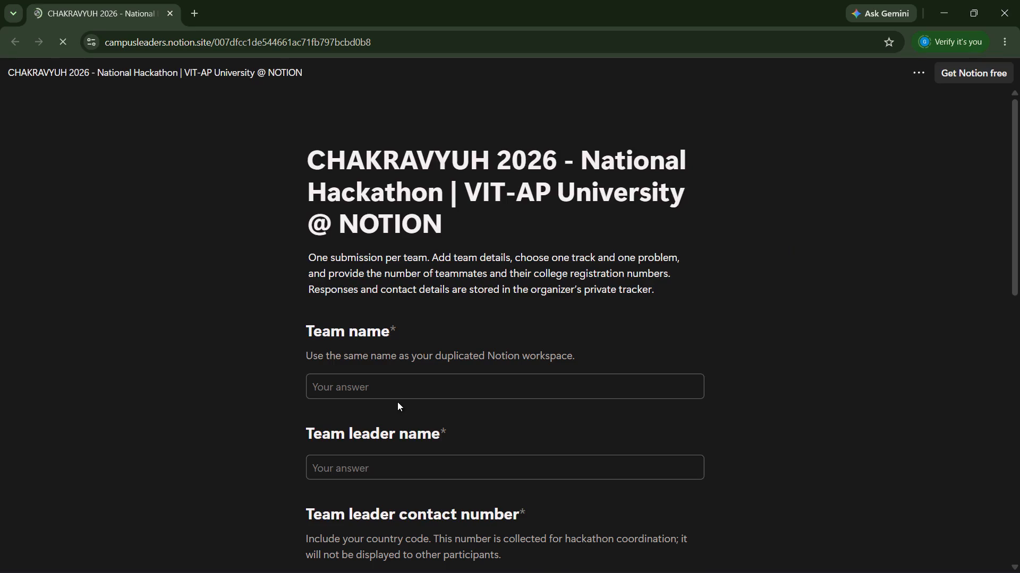
Enter Scouts as the team name in the CHAKRAVYUH 2026 hackathon form.
{"action": "left_click", "coordinate": [387, 395]}
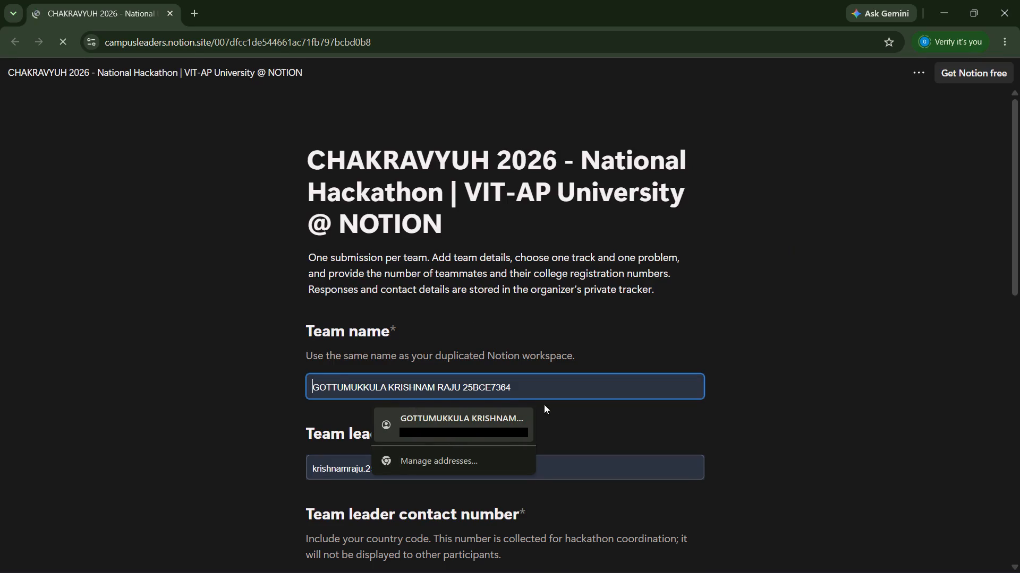
{"action": "left_click", "coordinate": [573, 385]}
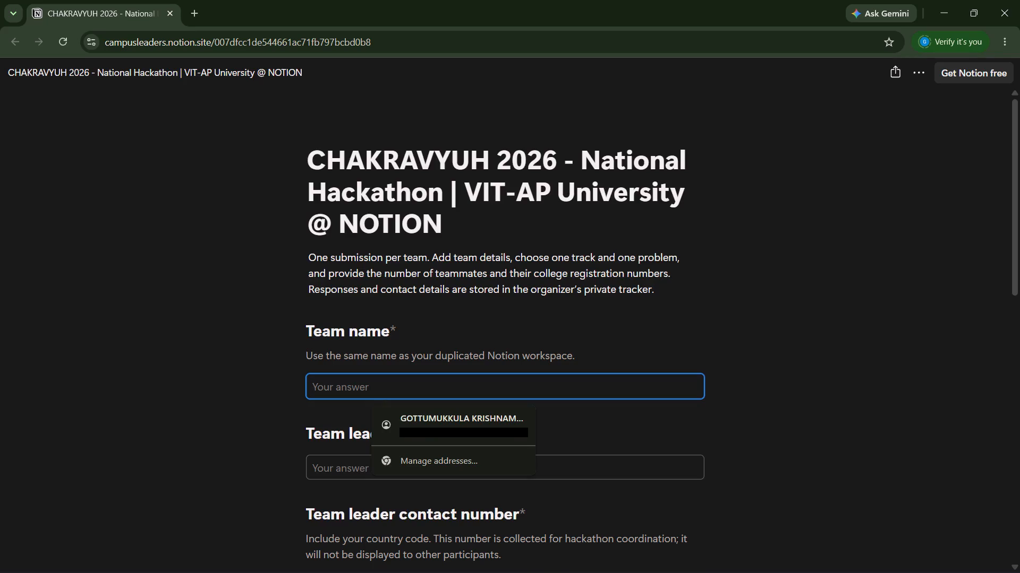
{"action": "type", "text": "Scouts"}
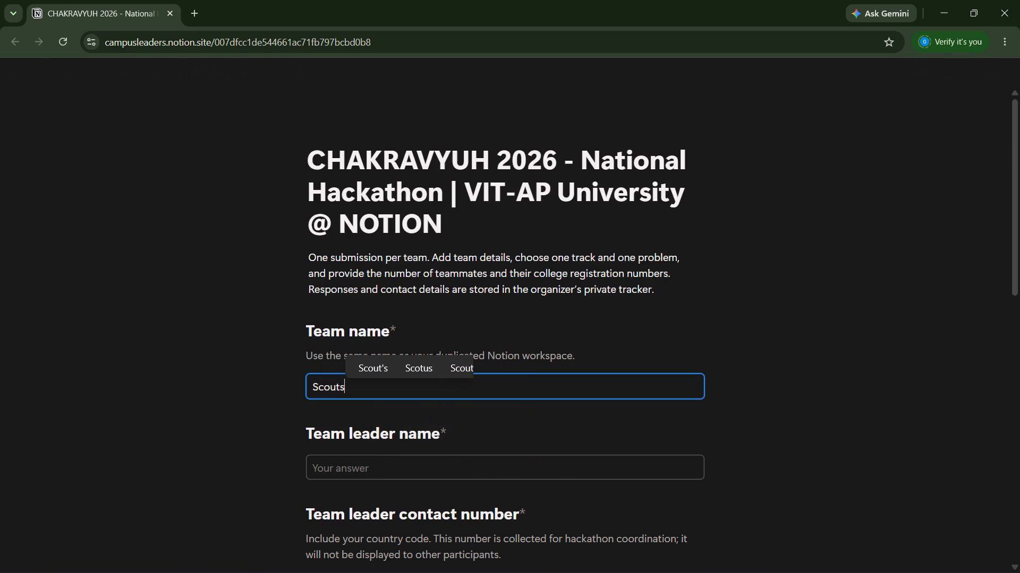
Enter the team leader's full name in the CHAKRAVYUH 2026 hackathon submission form.
{"action": "left_click", "coordinate": [554, 464]}
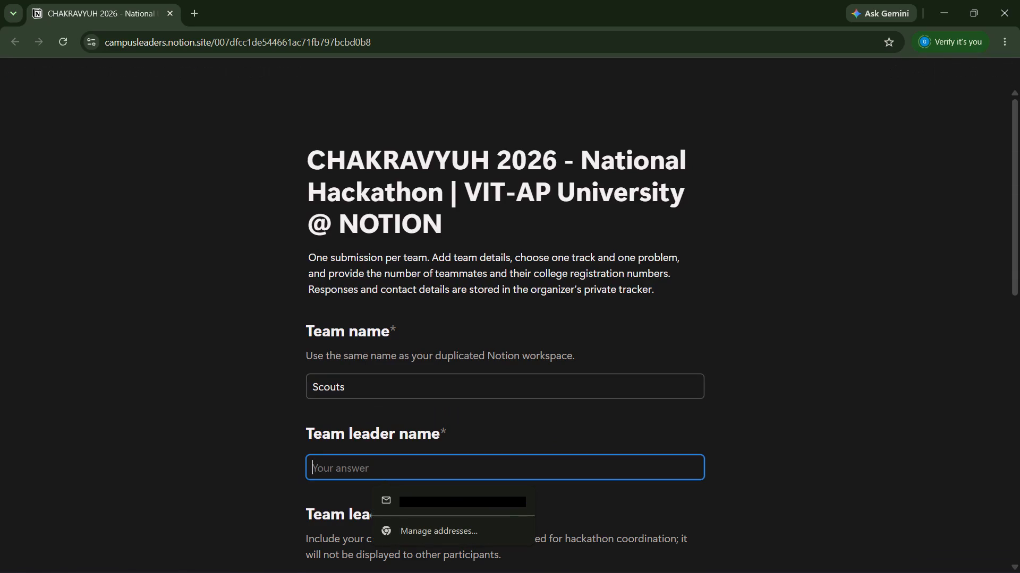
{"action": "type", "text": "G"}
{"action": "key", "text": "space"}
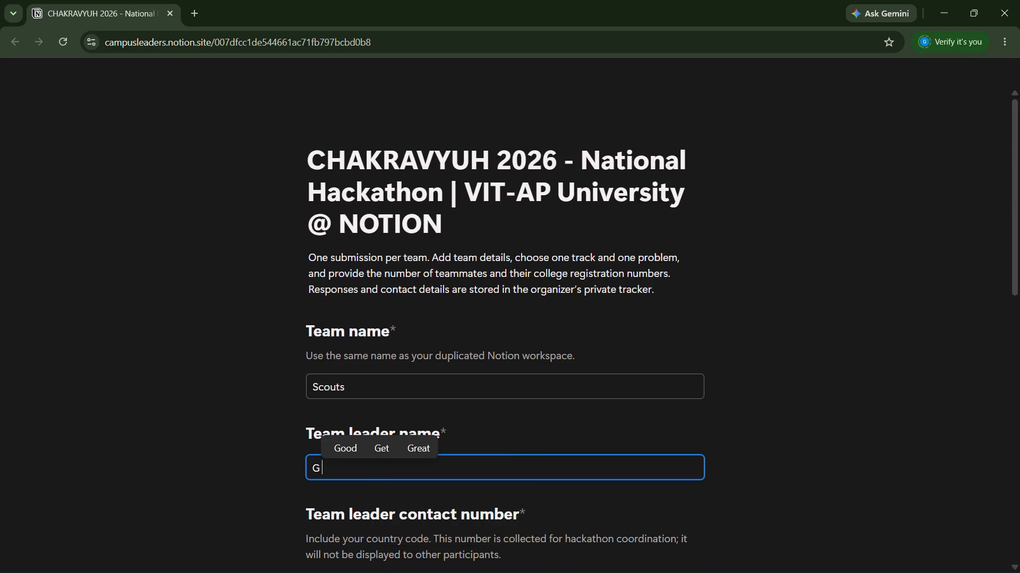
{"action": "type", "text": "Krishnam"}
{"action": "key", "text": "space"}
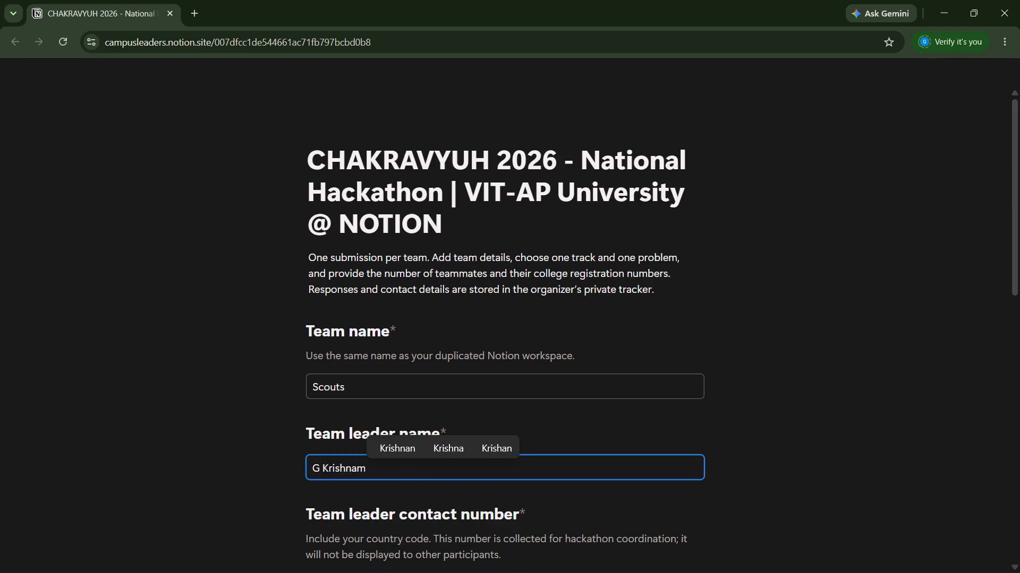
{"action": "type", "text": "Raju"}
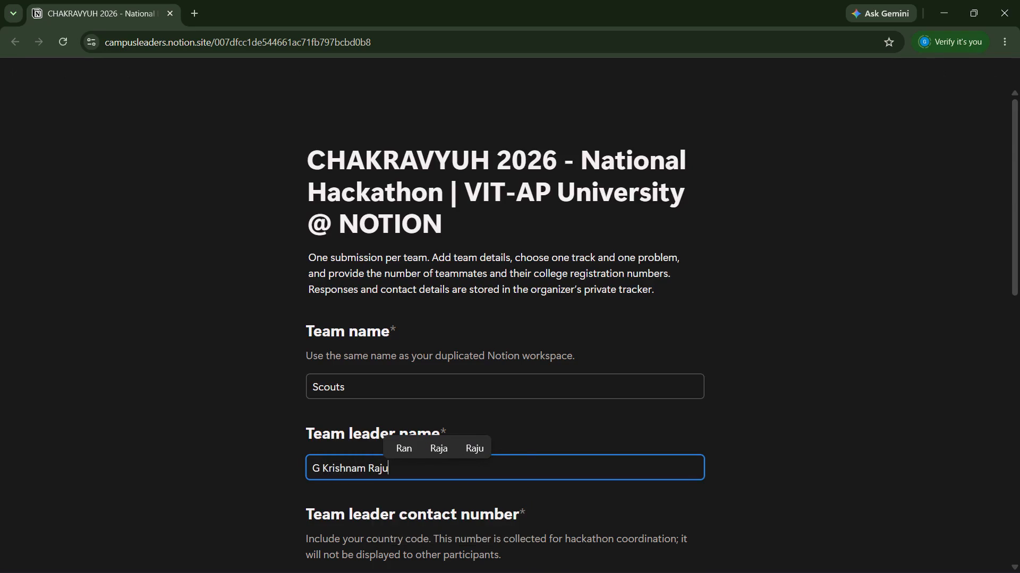
{"action": "scroll", "coordinate": [554, 464], "scroll_direction": "down", "scroll_amount": 3}
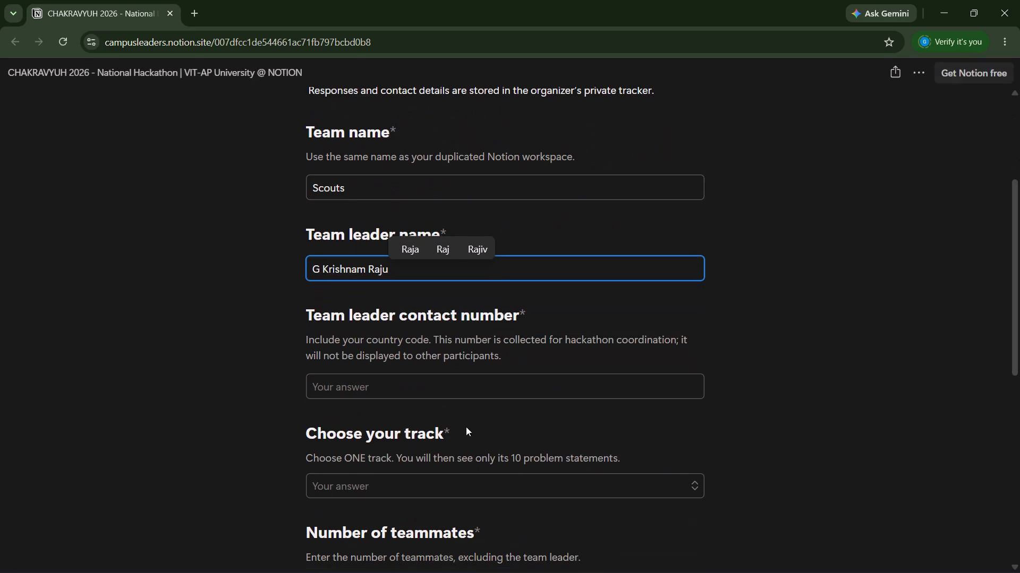
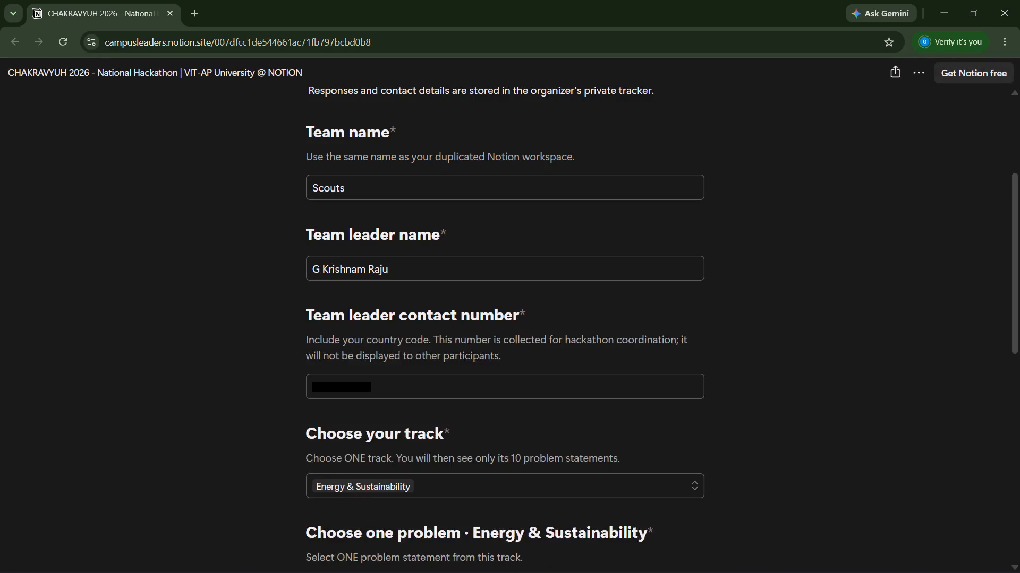
Choose the problem statement "10 · Circular Materials Exchange with Verified Environmental Accounting" for the Energy & Sustainability track.
{"action": "scroll", "coordinate": [616, 415], "scroll_direction": "down", "scroll_amount": 2}
{"action": "left_click", "coordinate": [495, 465]}
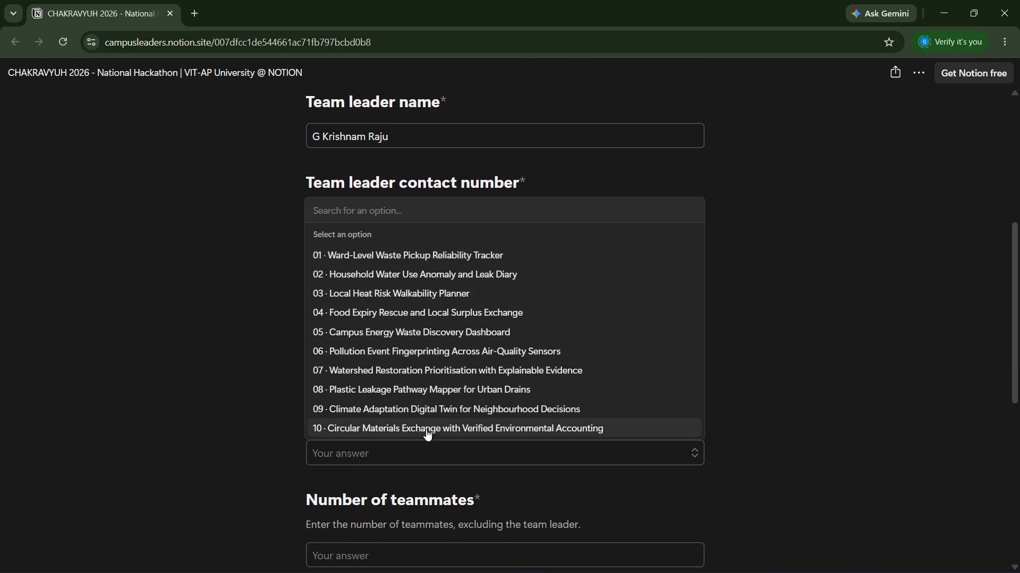
{"action": "left_click", "coordinate": [426, 429]}
Enter 1 as the number of teammates, excluding the team leader.
{"action": "scroll", "coordinate": [620, 463], "scroll_direction": "down", "scroll_amount": 1}
{"action": "left_click_drag", "start_coordinate": [433, 484], "coordinate": [435, 489]}
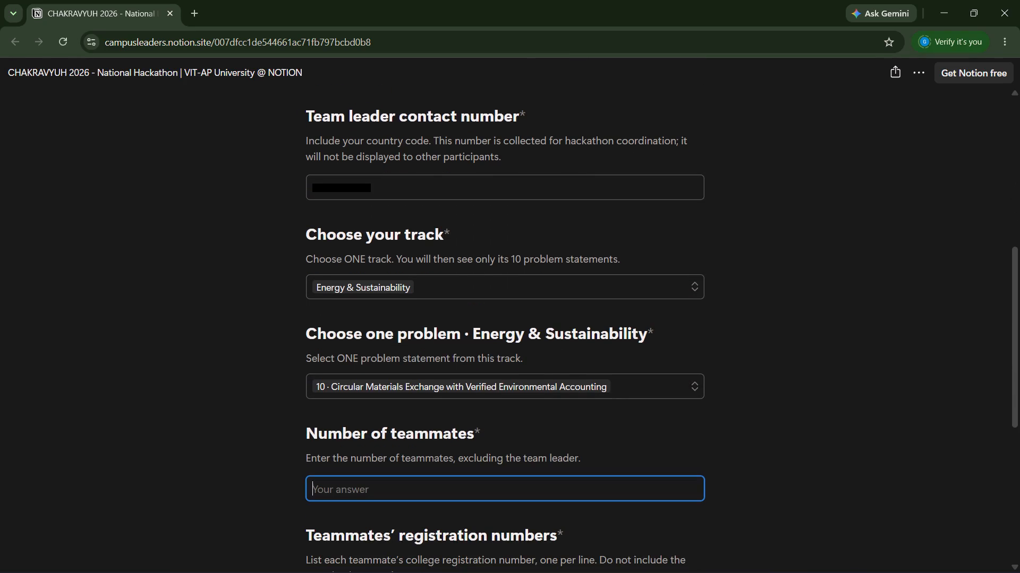
{"action": "scroll", "coordinate": [591, 422], "scroll_direction": "down", "scroll_amount": 2}
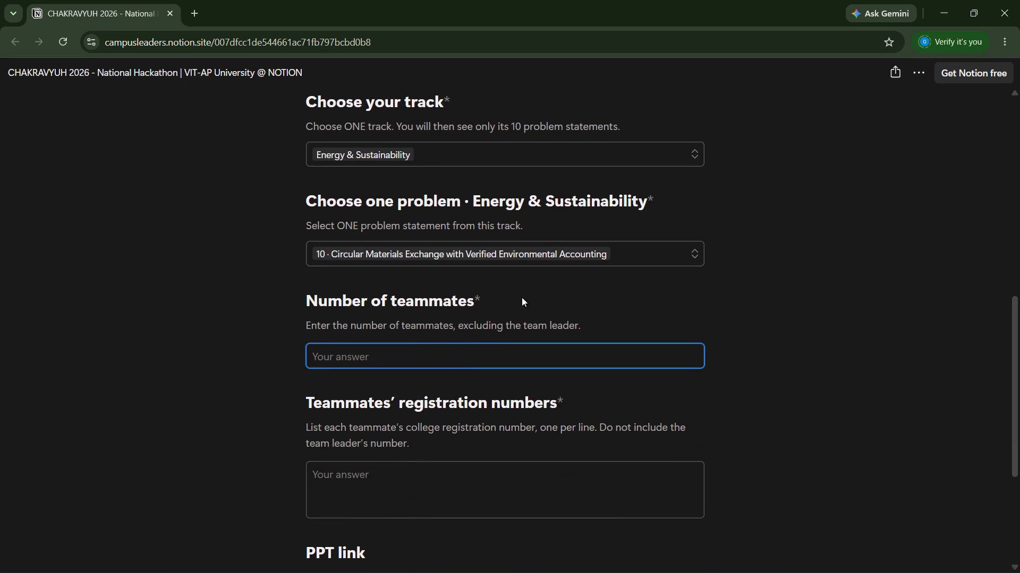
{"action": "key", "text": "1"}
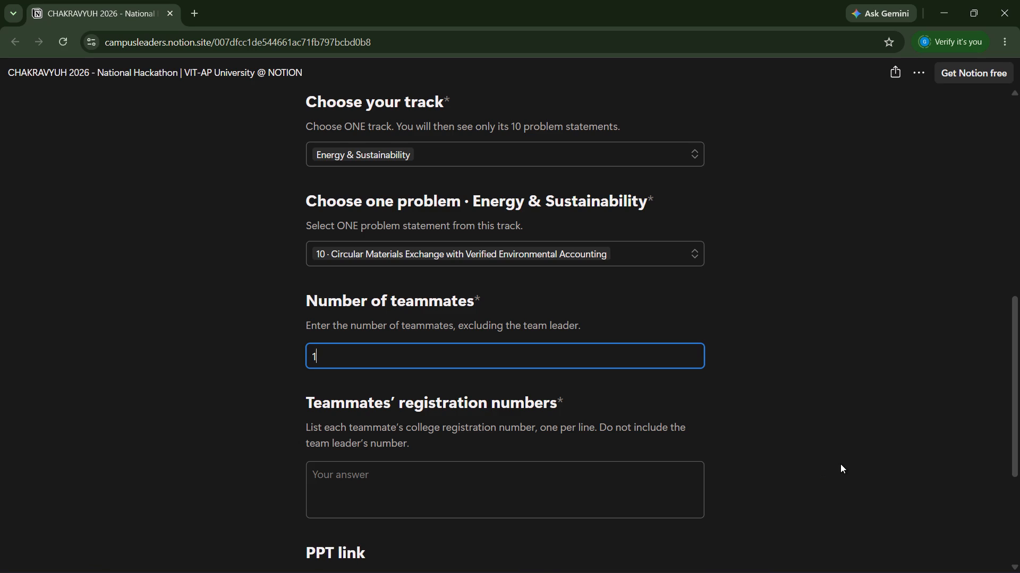
Enter the teammate's college registration number in the teammates' registration numbers field.
{"action": "left_click", "coordinate": [453, 491]}
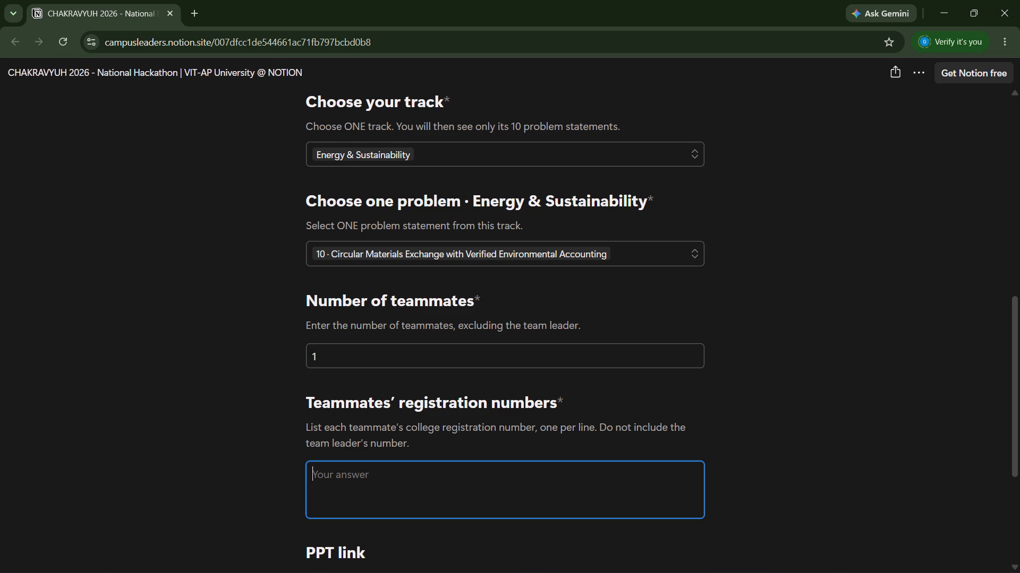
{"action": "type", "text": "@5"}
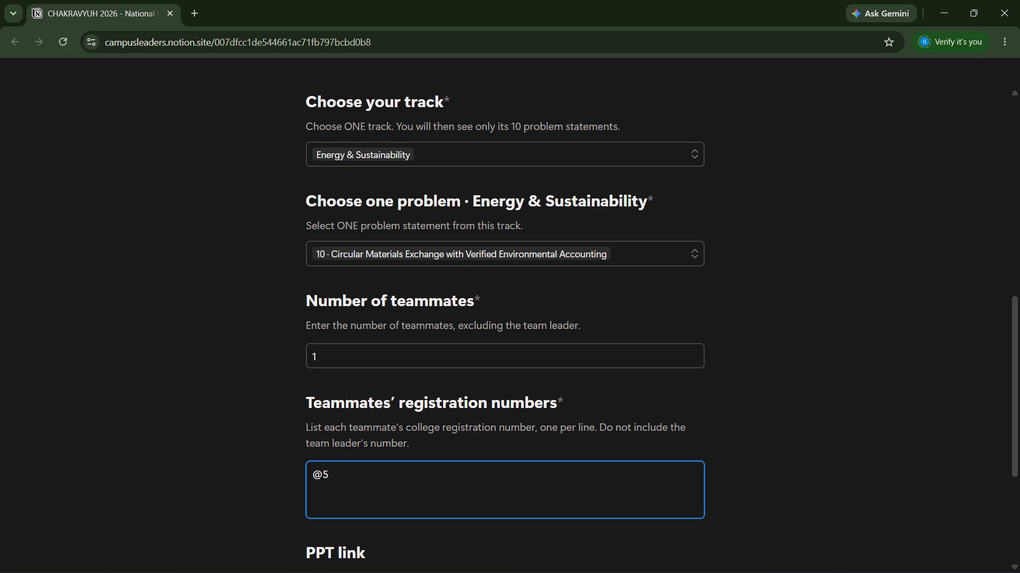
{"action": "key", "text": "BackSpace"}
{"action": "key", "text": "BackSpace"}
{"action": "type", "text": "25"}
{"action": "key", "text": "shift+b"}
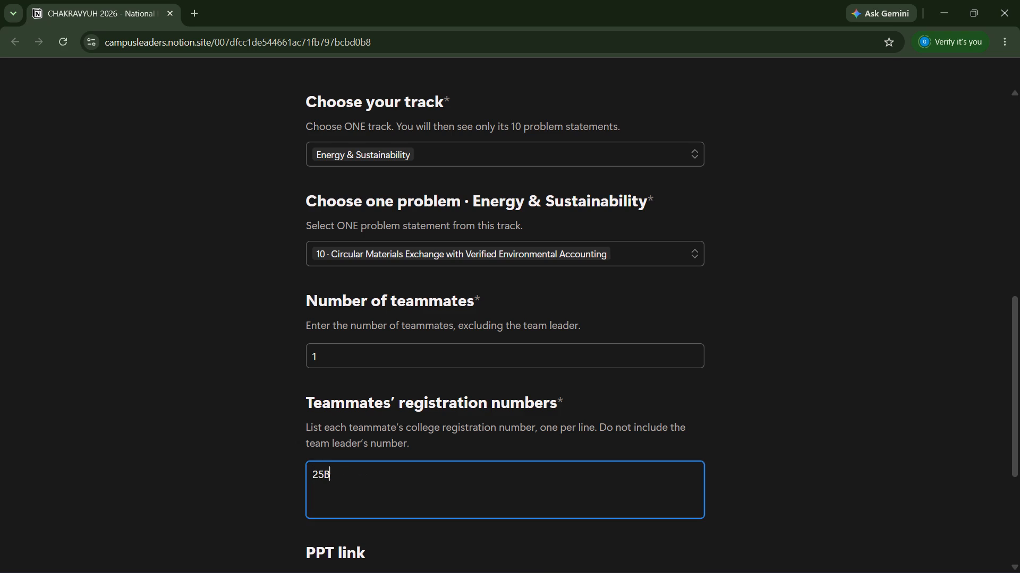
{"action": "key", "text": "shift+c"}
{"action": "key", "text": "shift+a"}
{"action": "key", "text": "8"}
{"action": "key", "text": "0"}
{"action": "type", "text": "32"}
Submit the completed CHAKRAVYUH 2026 registration form.
{"action": "scroll", "coordinate": [506, 517], "scroll_direction": "down", "scroll_amount": 2}
{"action": "left_click", "coordinate": [363, 542]}
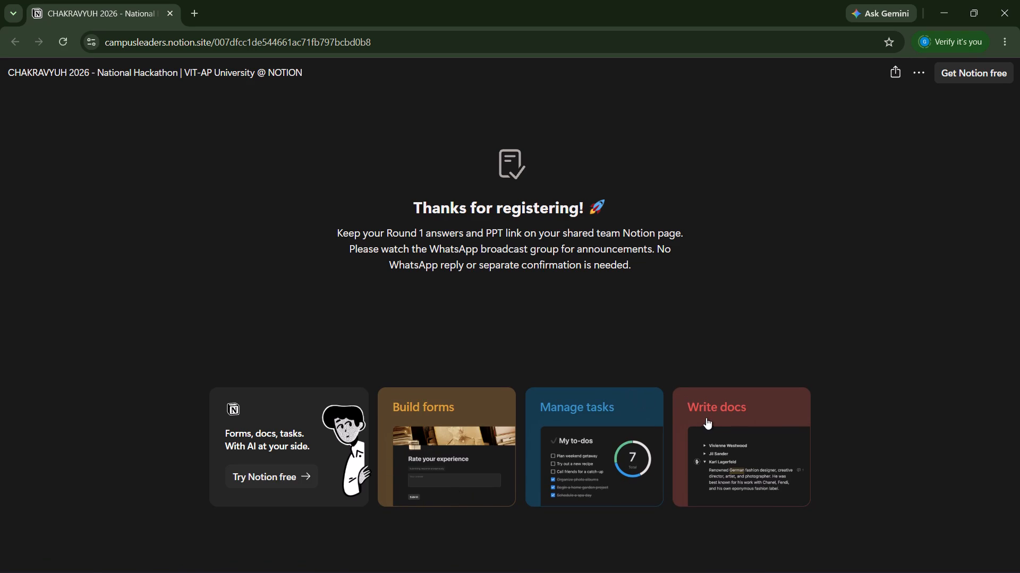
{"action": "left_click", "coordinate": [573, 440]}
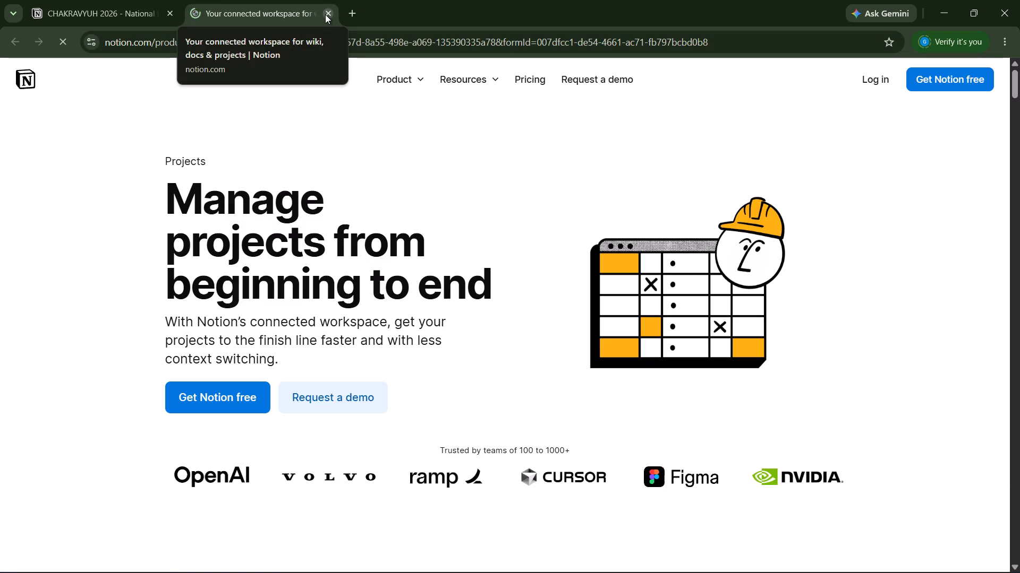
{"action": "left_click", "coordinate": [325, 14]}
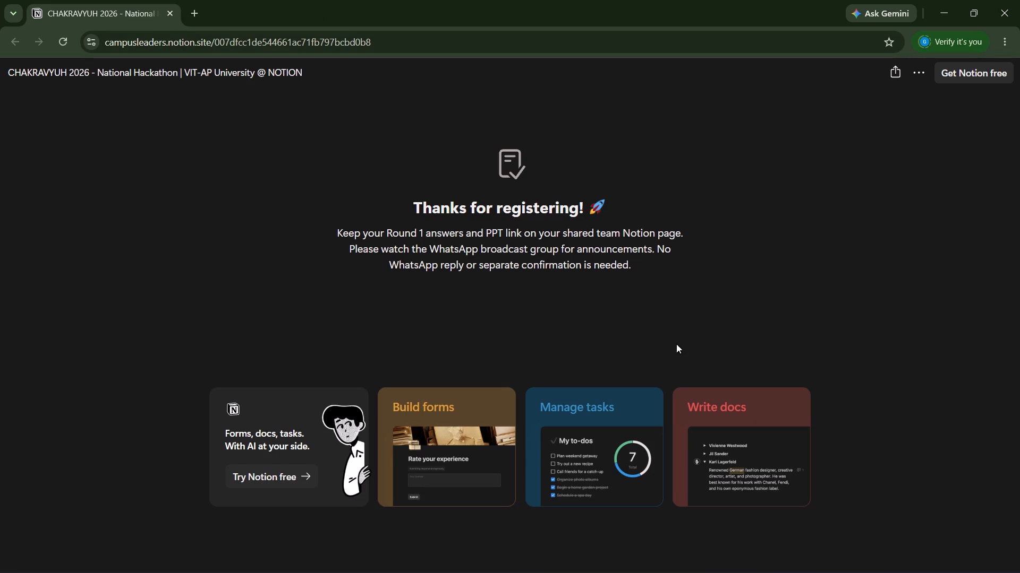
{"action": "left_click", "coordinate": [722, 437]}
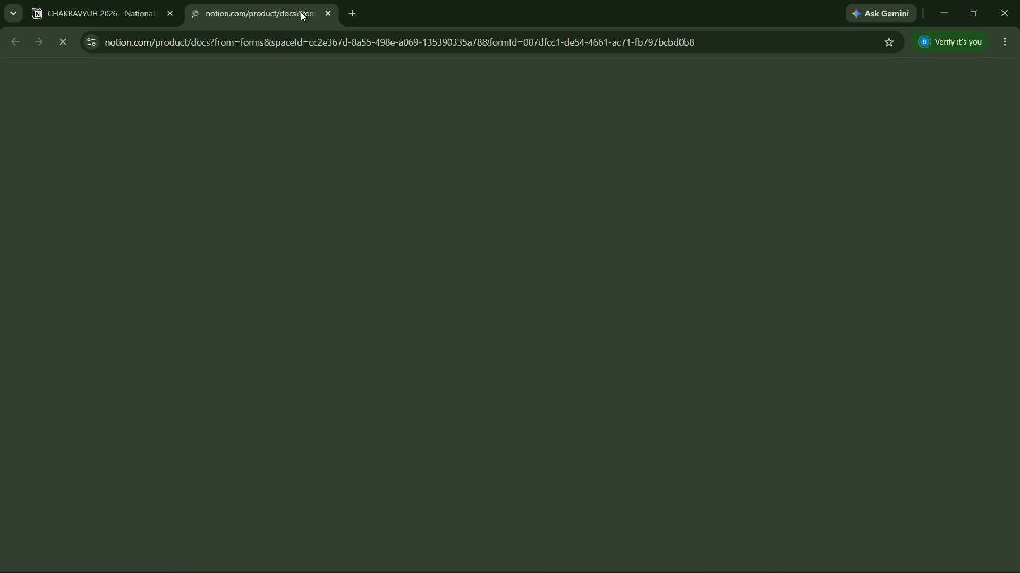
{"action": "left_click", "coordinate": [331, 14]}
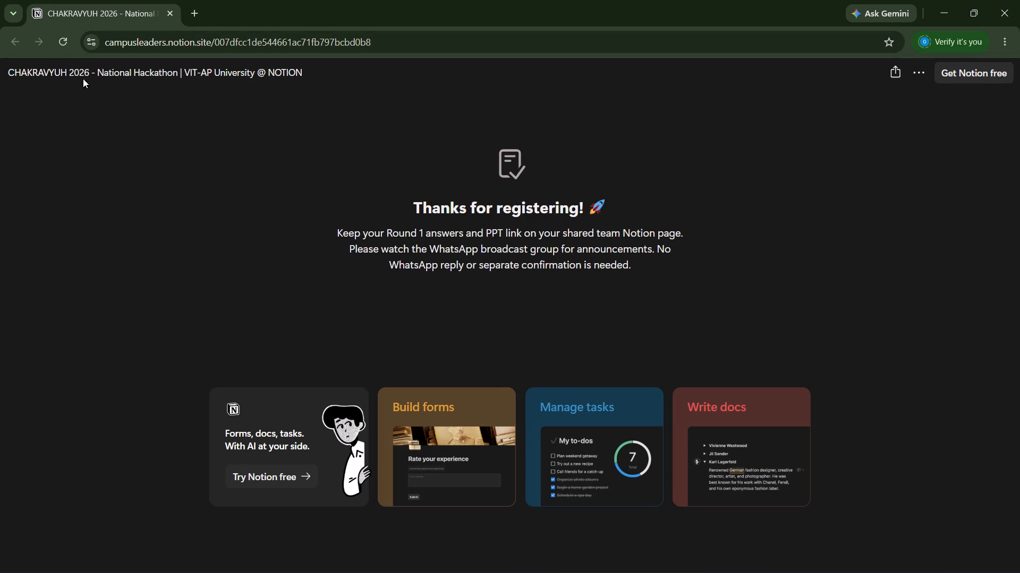
Open the additional options for the submitted form's page.
{"action": "left_click", "coordinate": [910, 74]}
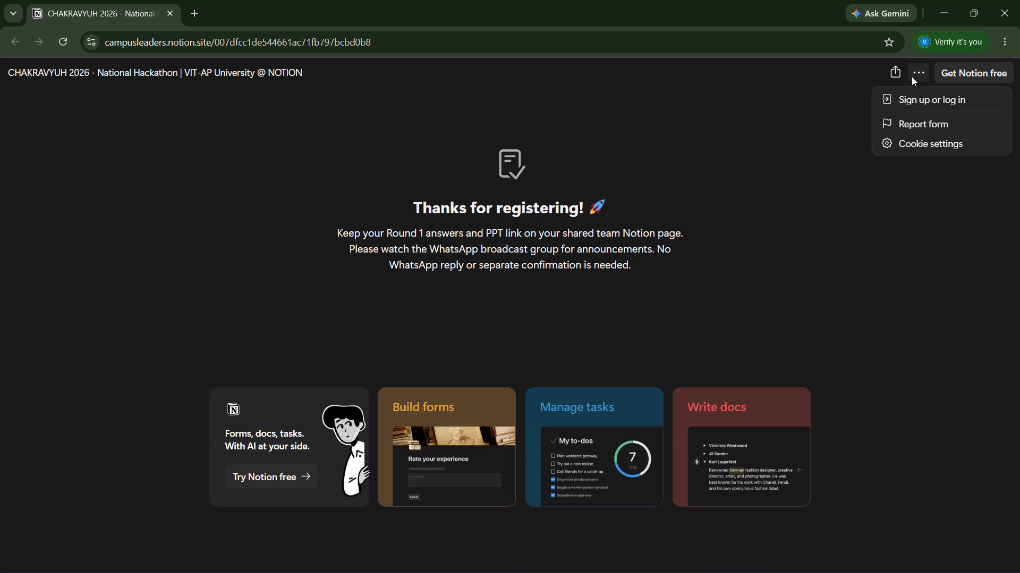
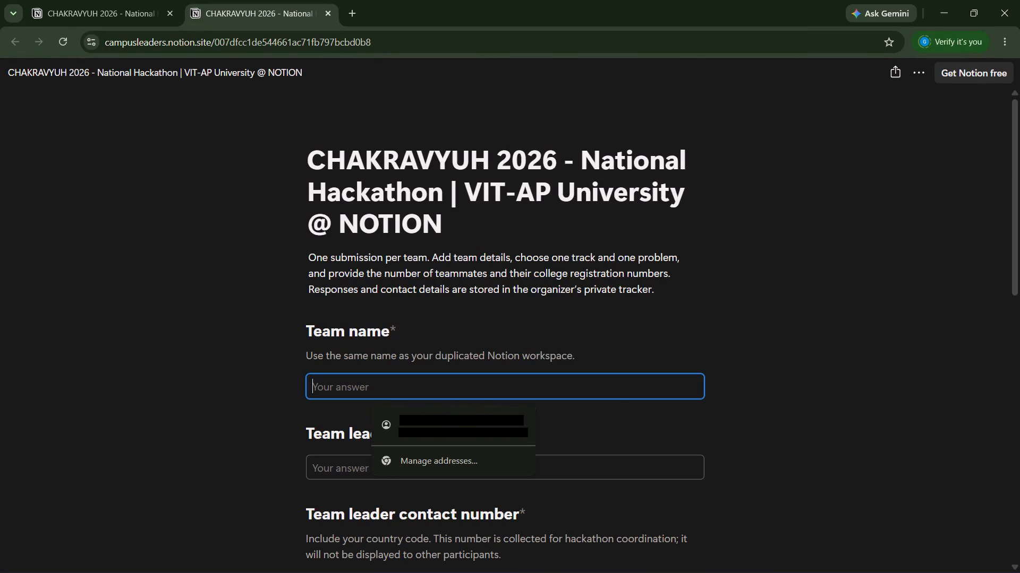
Enter Scouts as the team name in the blank CHAKRAVYUH 2026 registration form.
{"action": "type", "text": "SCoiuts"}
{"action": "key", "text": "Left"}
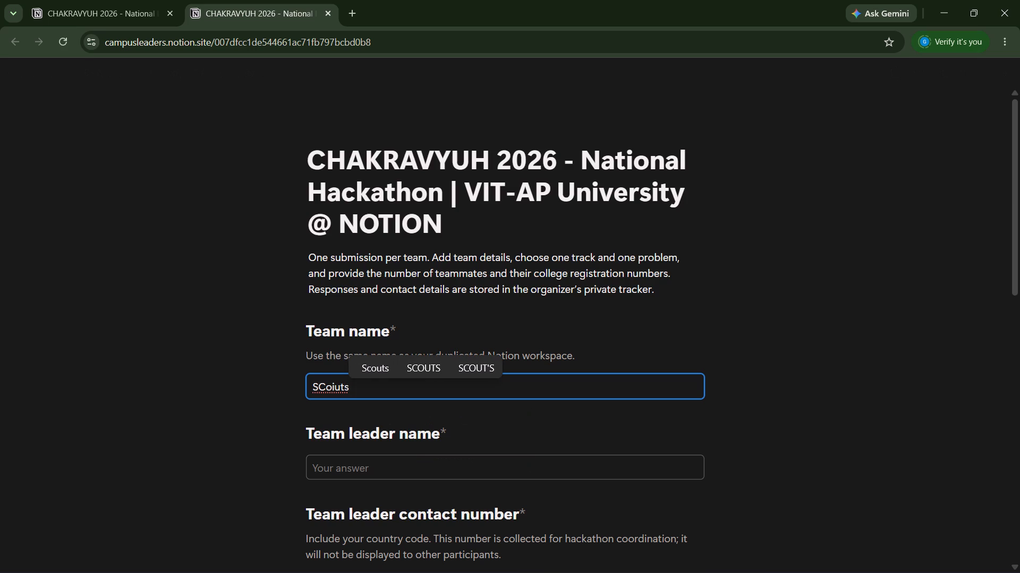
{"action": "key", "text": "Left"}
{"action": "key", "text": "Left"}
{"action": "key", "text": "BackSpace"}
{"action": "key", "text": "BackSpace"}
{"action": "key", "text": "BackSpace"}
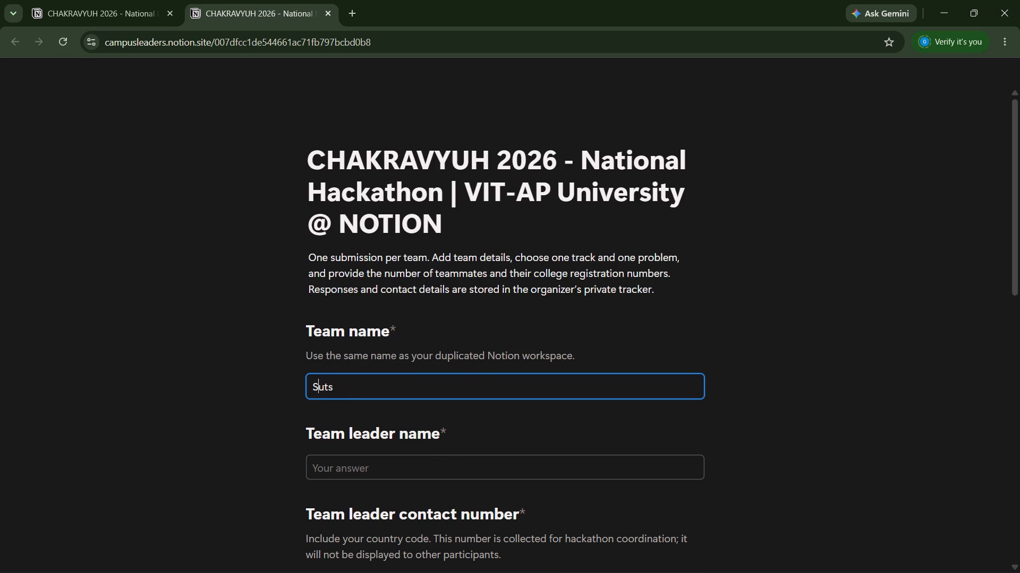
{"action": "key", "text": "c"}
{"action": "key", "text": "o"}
Fill in the team leader name field with the leader's initial and name, replacing the autofilled entry.
{"action": "scroll", "coordinate": [581, 385], "scroll_direction": "up", "scroll_amount": 2}
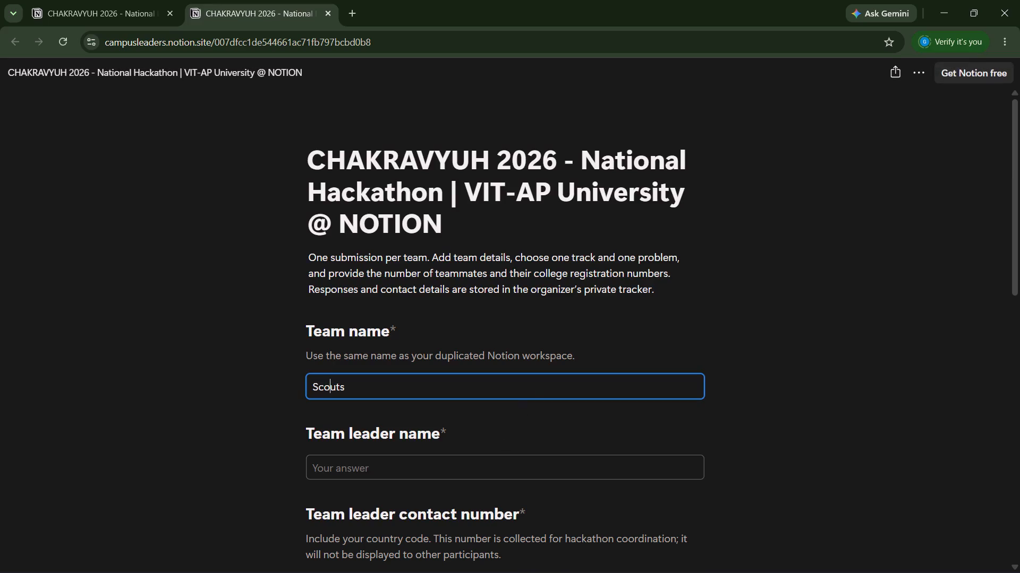
{"action": "left_click", "coordinate": [503, 461]}
{"action": "left_click", "coordinate": [488, 498]}
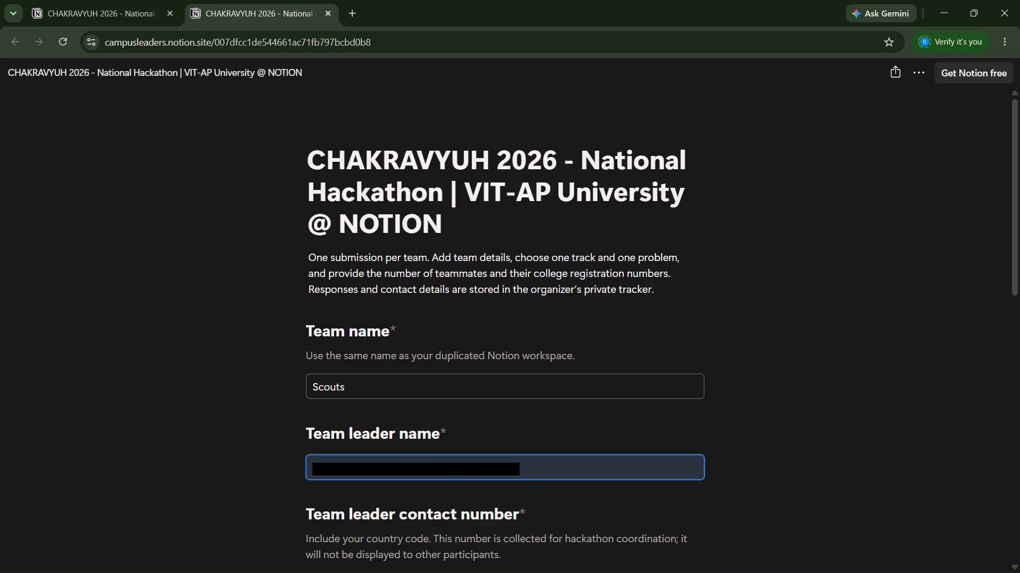
{"action": "left_click_drag", "start_coordinate": [539, 459], "coordinate": [286, 469]}
{"action": "key", "text": "BackSpace"}
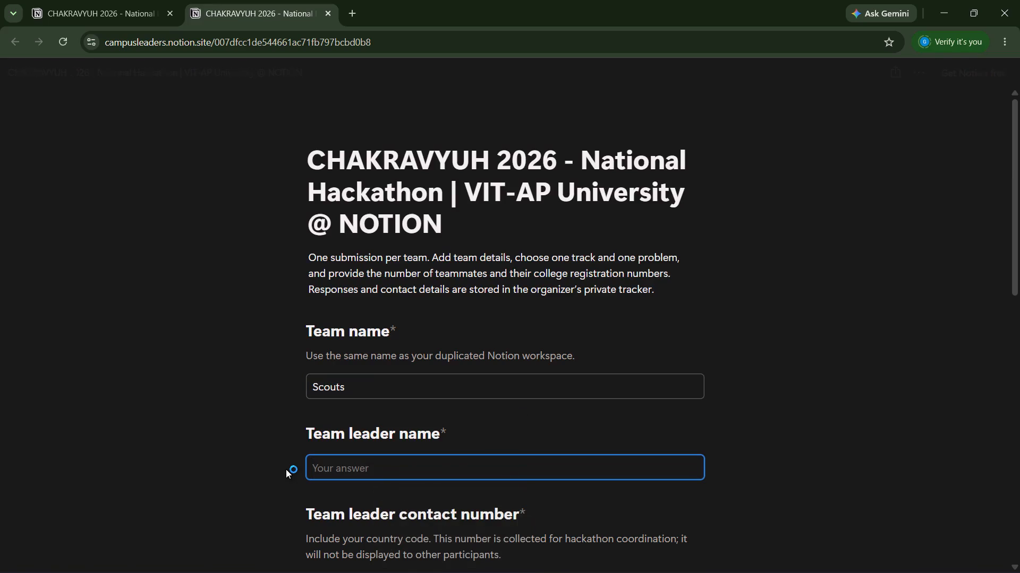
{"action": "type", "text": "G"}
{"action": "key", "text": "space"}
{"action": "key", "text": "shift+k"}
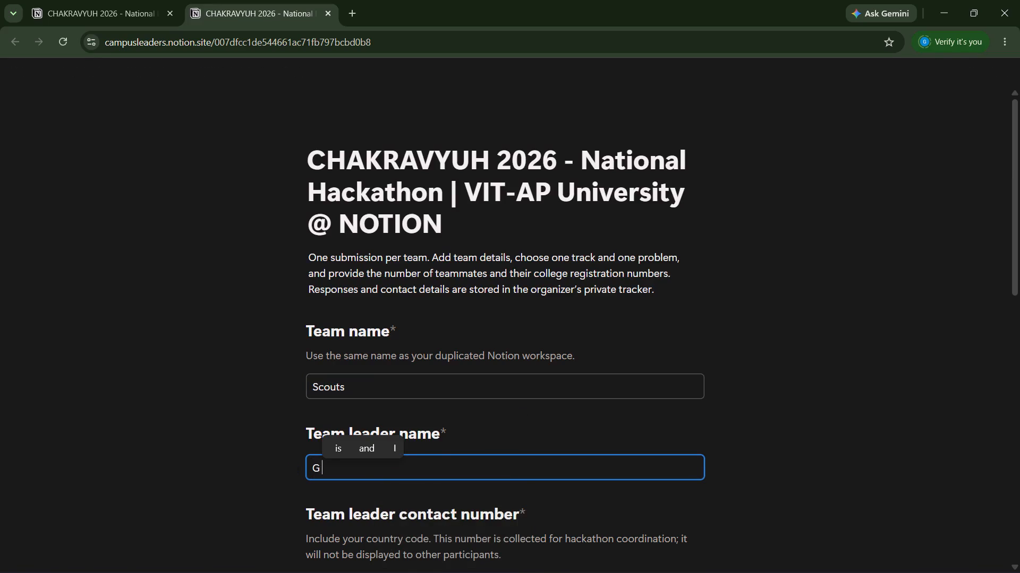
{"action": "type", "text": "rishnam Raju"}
{"action": "scroll", "coordinate": [668, 414], "scroll_direction": "down", "scroll_amount": 2}
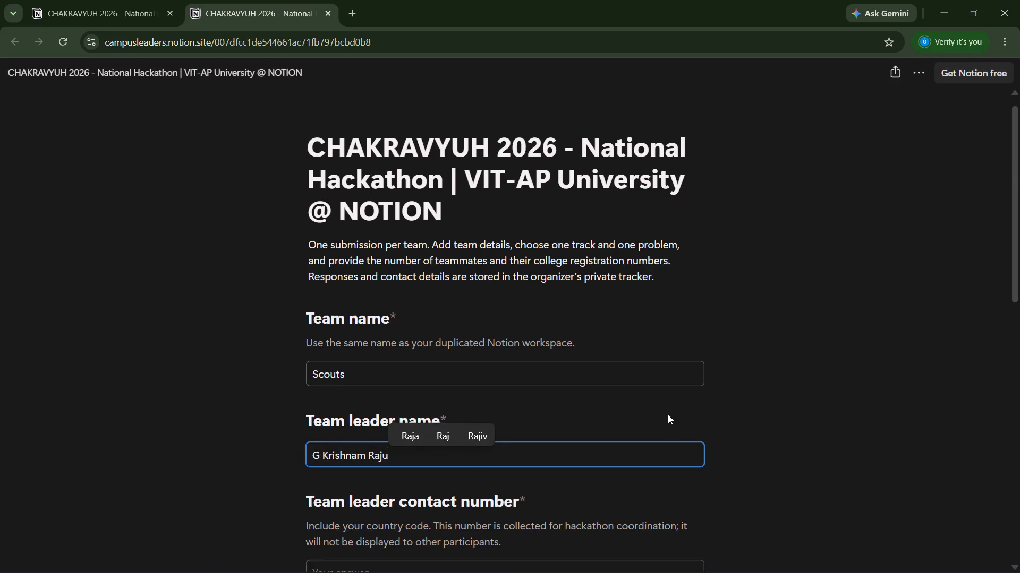
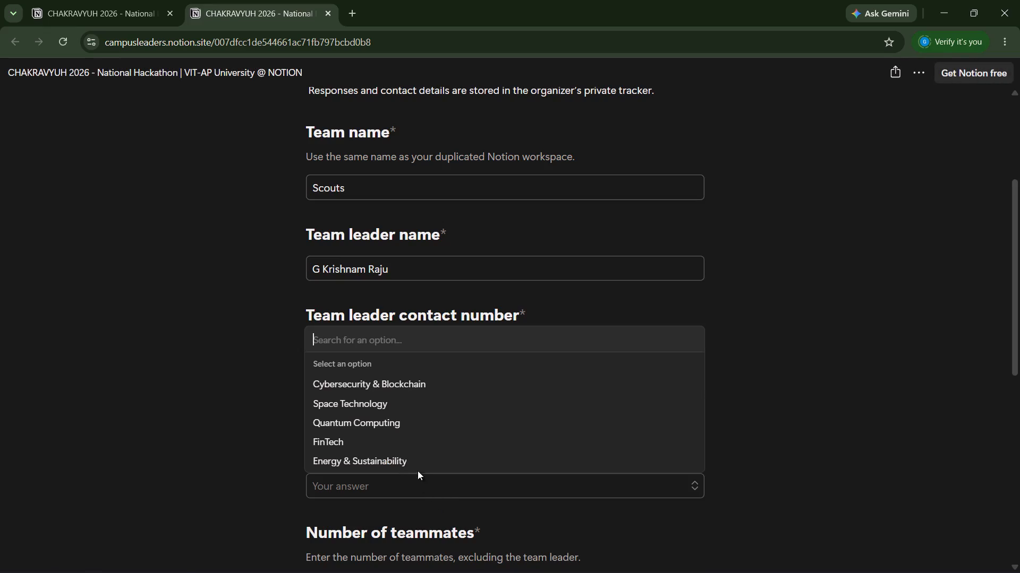
Choose the Energy & Sustainability track and problem 10, Circular Materials Exchange with Verified Environmental Accounting.
{"action": "left_click", "coordinate": [401, 466]}
{"action": "scroll", "coordinate": [409, 470], "scroll_direction": "down", "scroll_amount": 3}
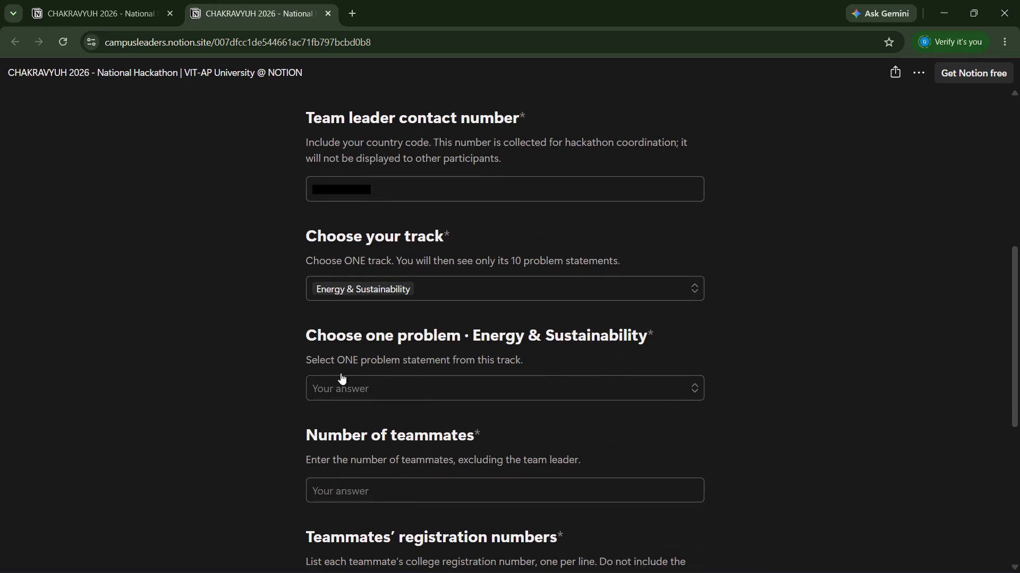
{"action": "left_click", "coordinate": [364, 390]}
{"action": "left_click", "coordinate": [372, 369]}
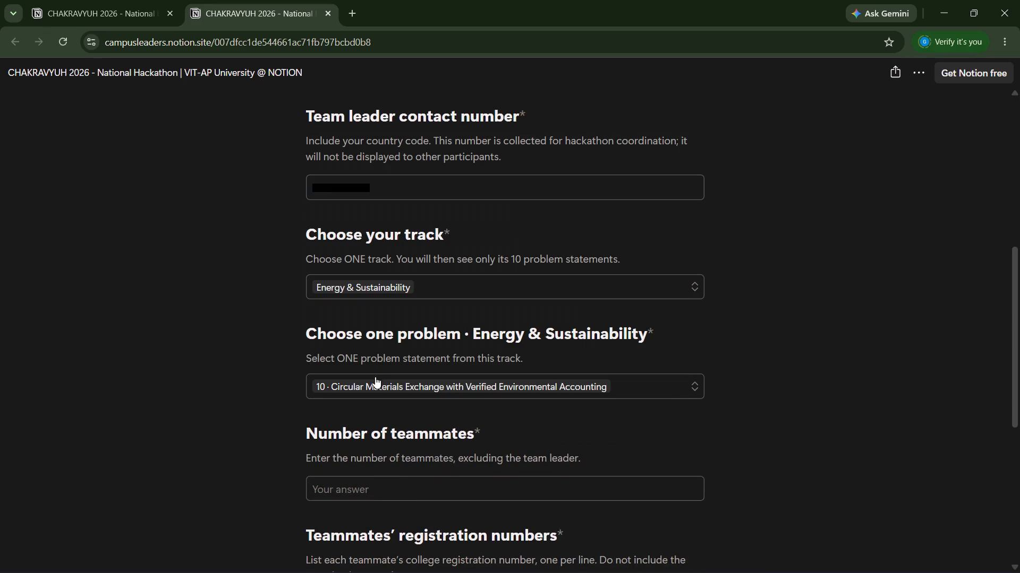
Enter 1 as the number of teammates, excluding the team leader.
{"action": "left_click", "coordinate": [397, 490]}
{"action": "scroll", "coordinate": [398, 489], "scroll_direction": "down", "scroll_amount": 2}
{"action": "key", "text": "1"}
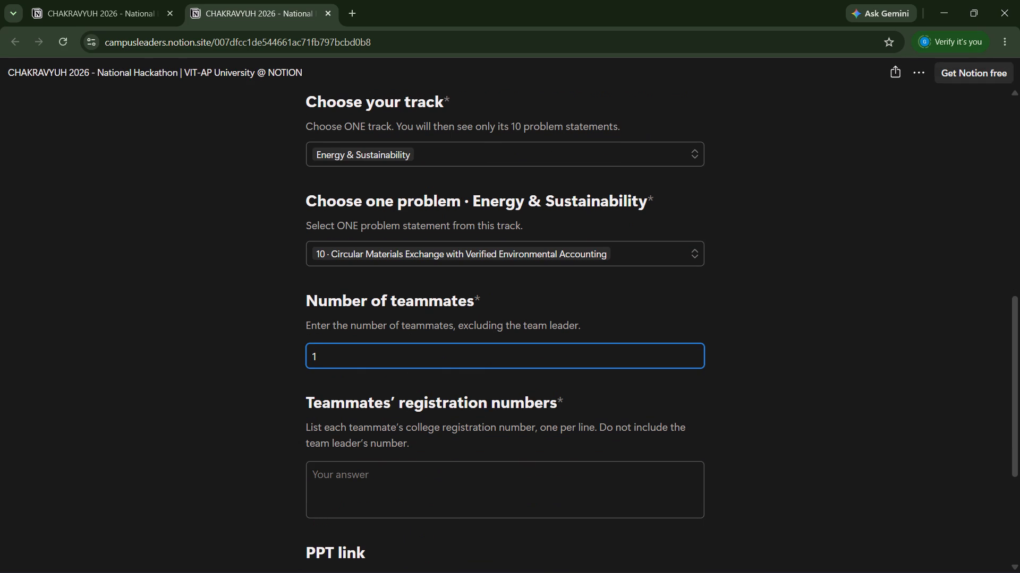
Fill in the teammate's college registration number in the teammates' registration numbers field.
{"action": "left_click", "coordinate": [377, 485]}
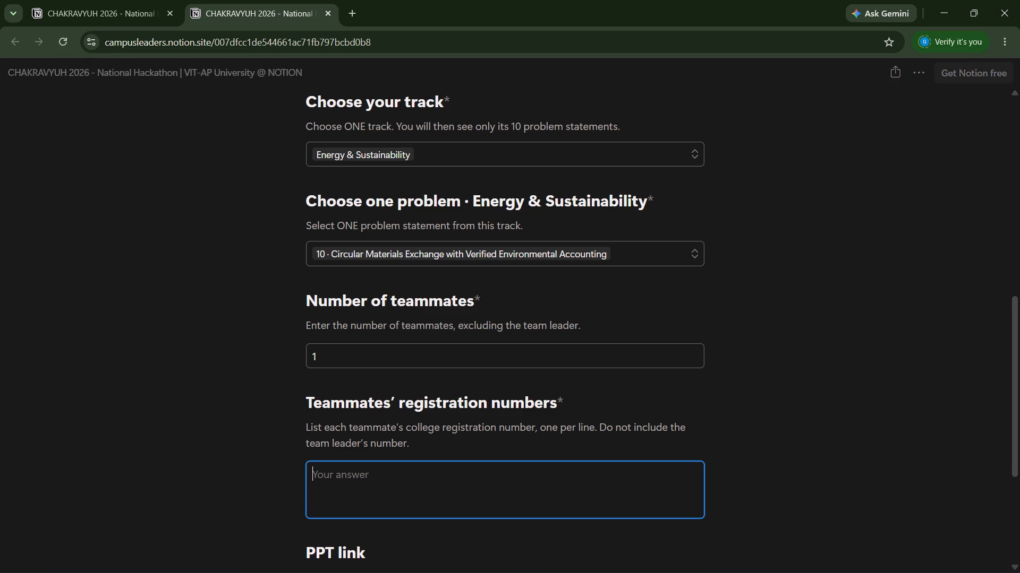
{"action": "key", "text": "2"}
{"action": "key", "text": "5"}
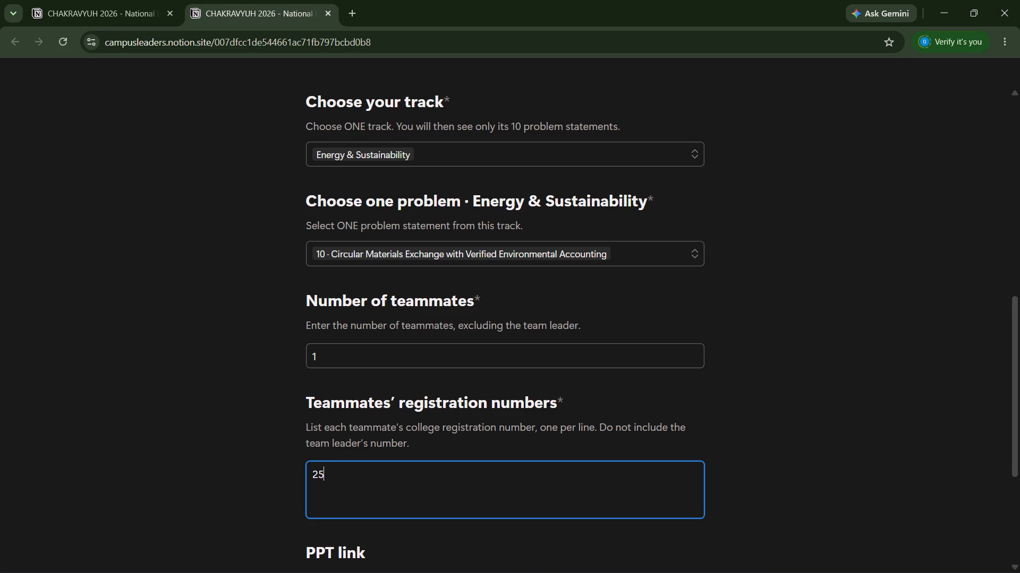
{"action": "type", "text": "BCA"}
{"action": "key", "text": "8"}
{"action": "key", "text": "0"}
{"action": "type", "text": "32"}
For the PPT link field, switch to PowerPoint and copy a share link to the deck that lets anyone with the link view.
{"action": "scroll", "coordinate": [381, 477], "scroll_direction": "down", "scroll_amount": 3}
{"action": "left_click", "coordinate": [363, 422]}
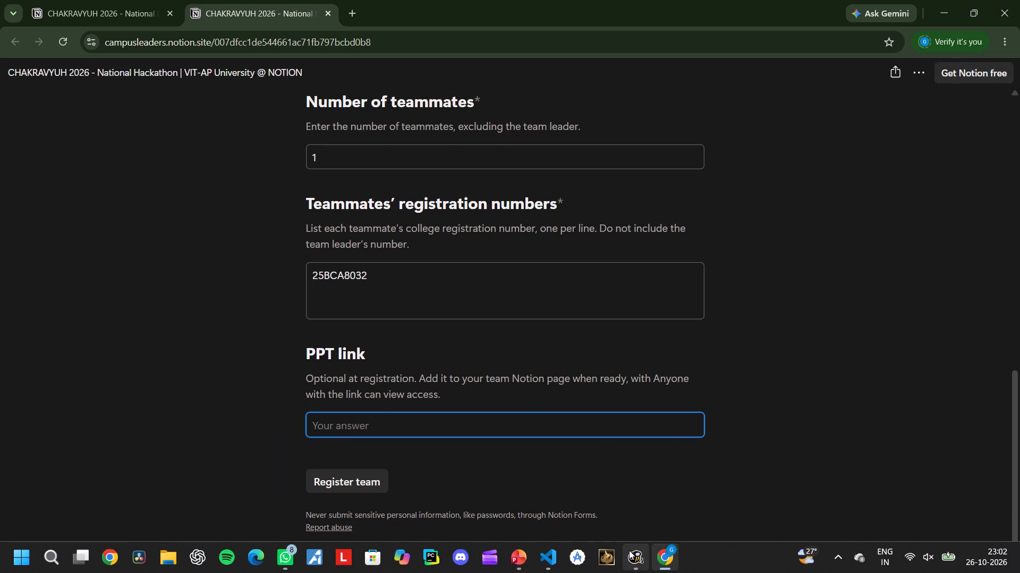
{"action": "left_click", "coordinate": [509, 555]}
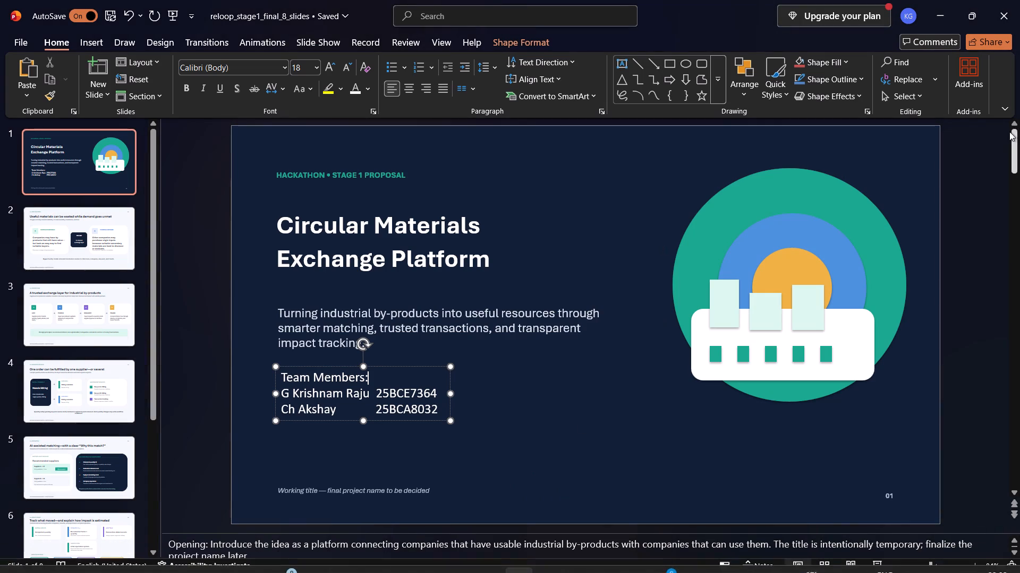
{"action": "left_click", "coordinate": [989, 42]}
{"action": "left_click", "coordinate": [937, 67]}
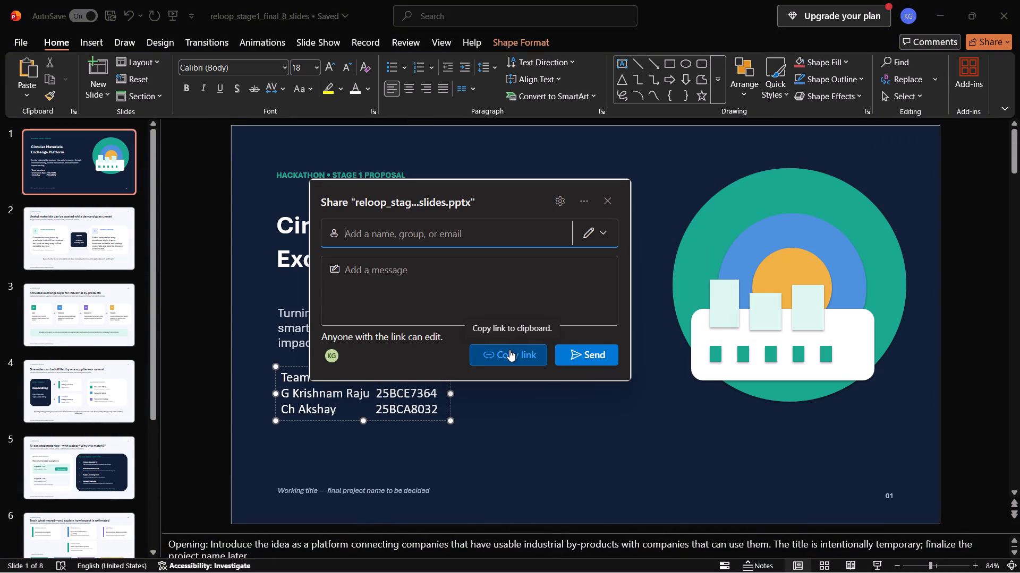
{"action": "left_click", "coordinate": [509, 350]}
{"action": "left_click", "coordinate": [601, 223]}
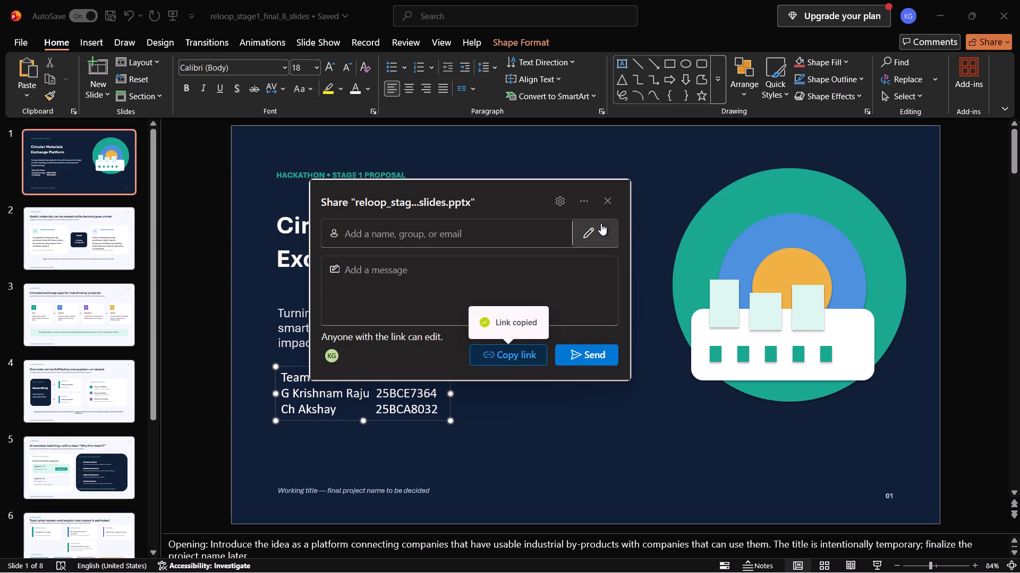
{"action": "left_click", "coordinate": [578, 289]}
{"action": "double_click", "coordinate": [522, 361]}
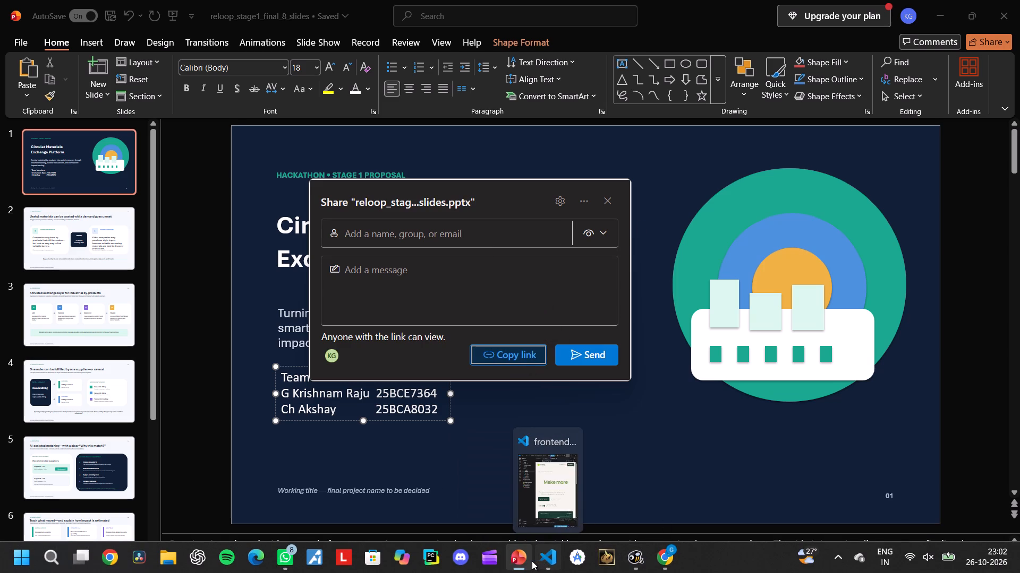
{"action": "left_click", "coordinate": [523, 516]}
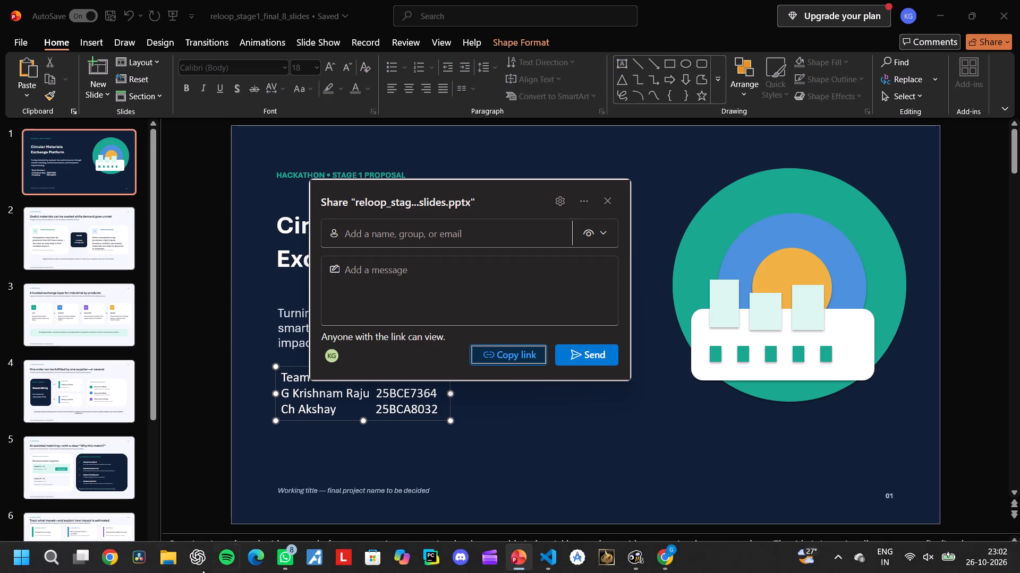
Switch back to the registration form in Chrome and paste the copied deck link as the PPT link.
{"action": "left_click", "coordinate": [654, 560]}
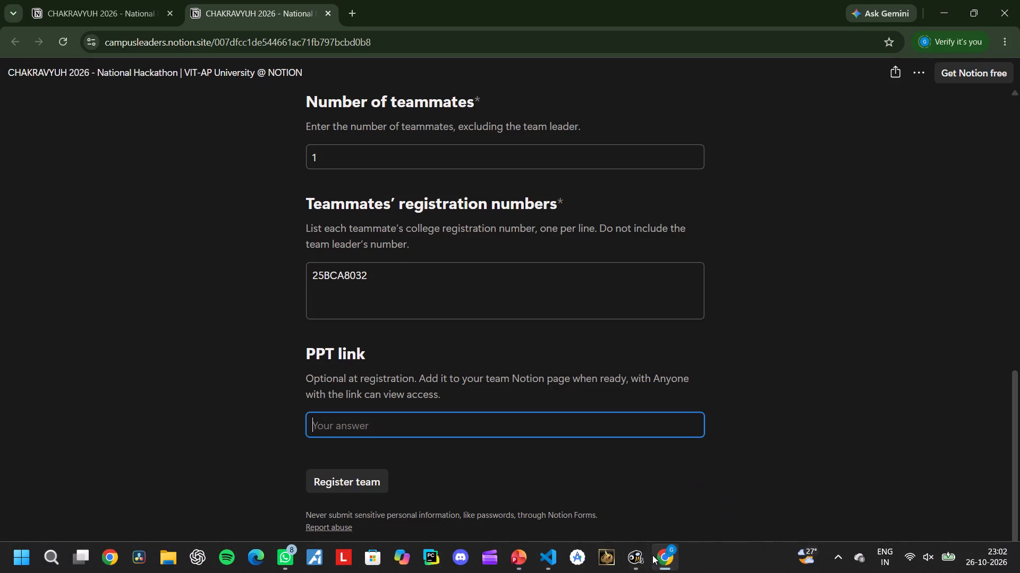
{"action": "left_click", "coordinate": [419, 429]}
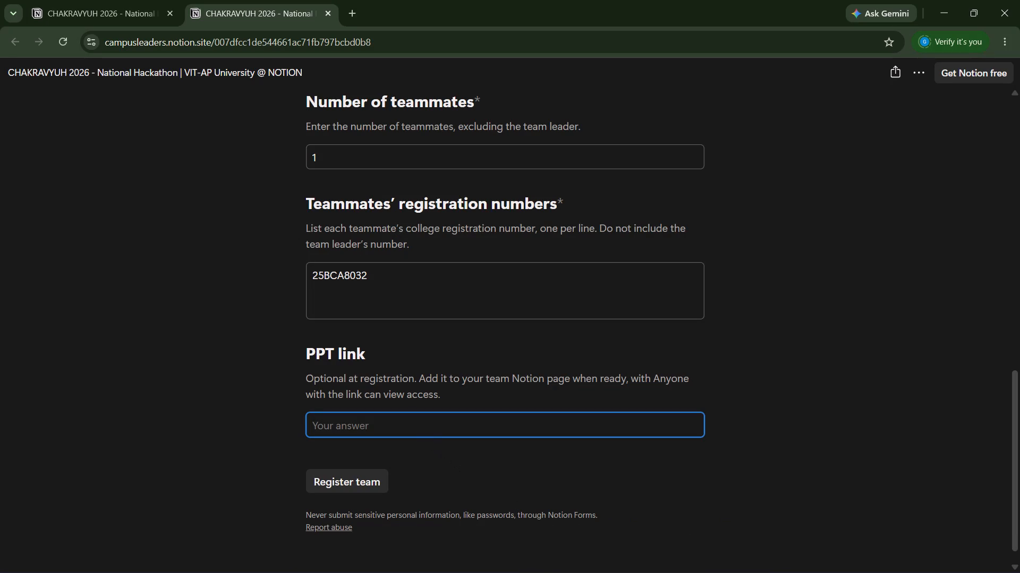
{"action": "key", "text": "ctrl+v"}
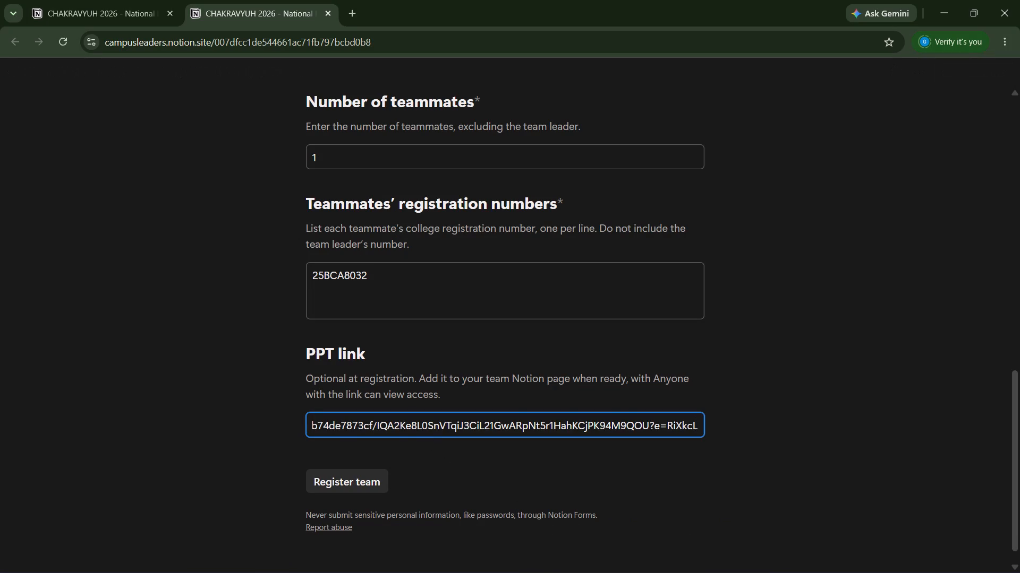
Submit the completed form to register the team.
{"action": "left_click", "coordinate": [350, 476]}
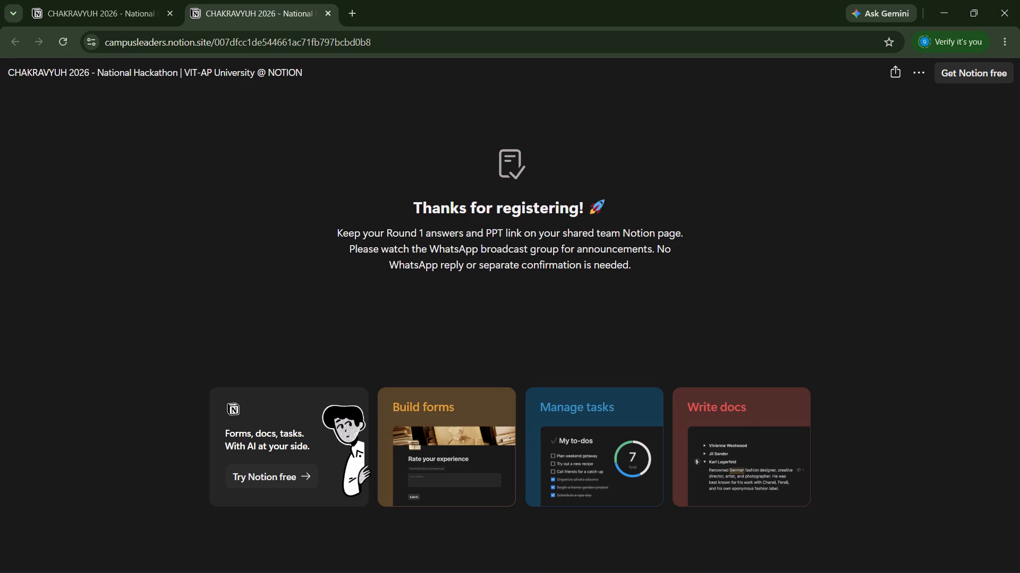
Close the browser window and dismiss the deck's share dialog in PowerPoint.
{"action": "left_click", "coordinate": [1019, 0]}
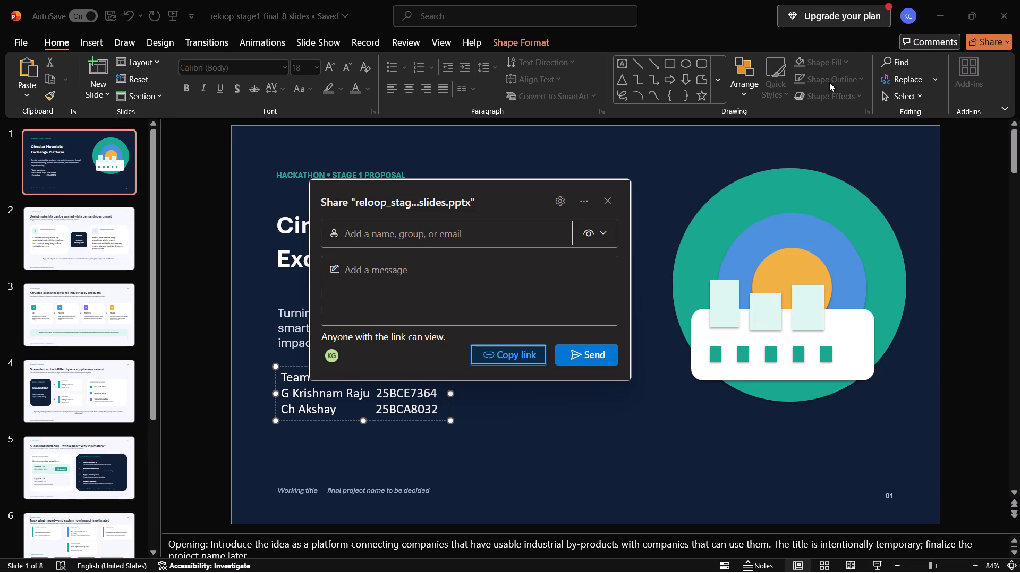
{"action": "left_click", "coordinate": [614, 192]}
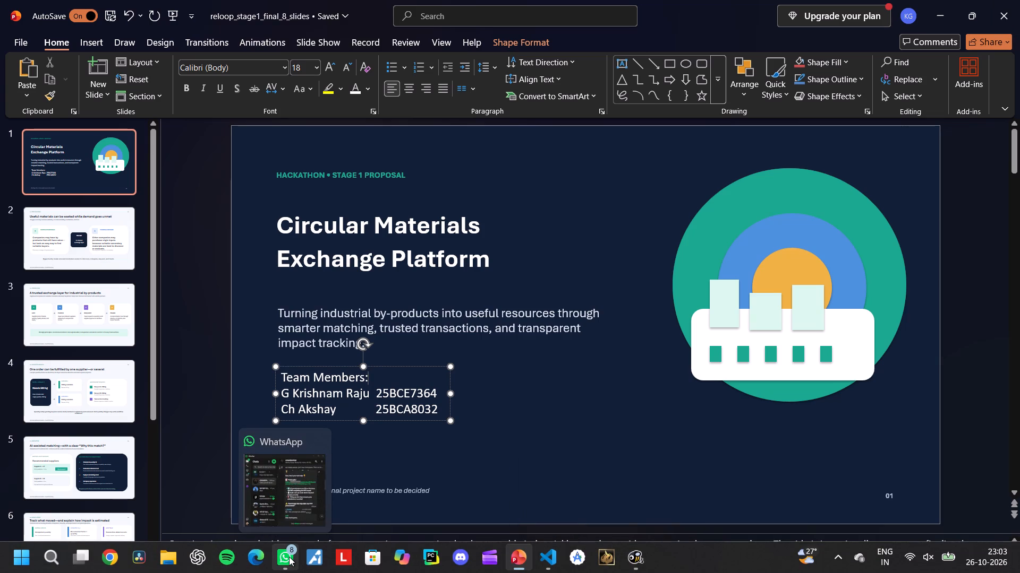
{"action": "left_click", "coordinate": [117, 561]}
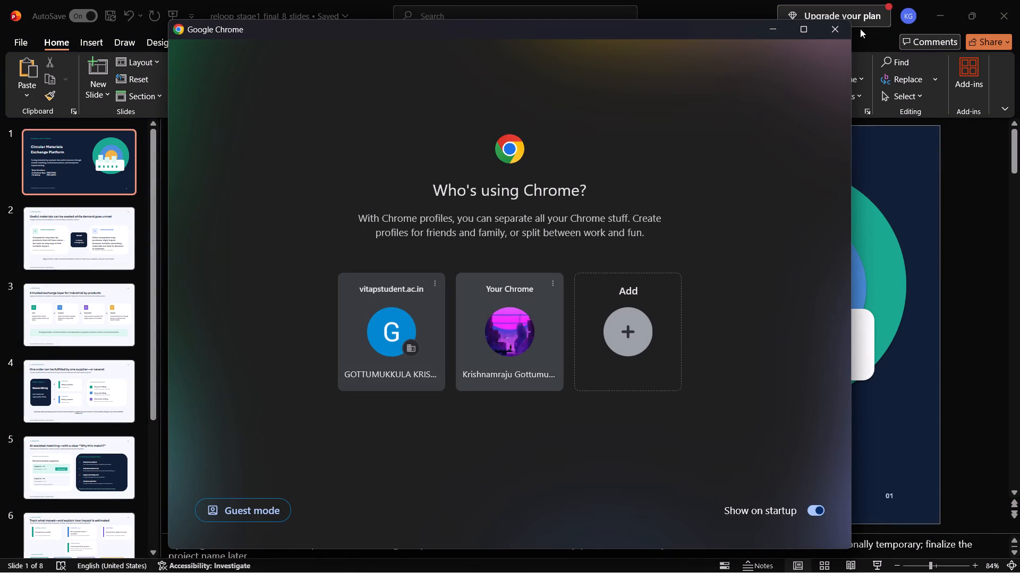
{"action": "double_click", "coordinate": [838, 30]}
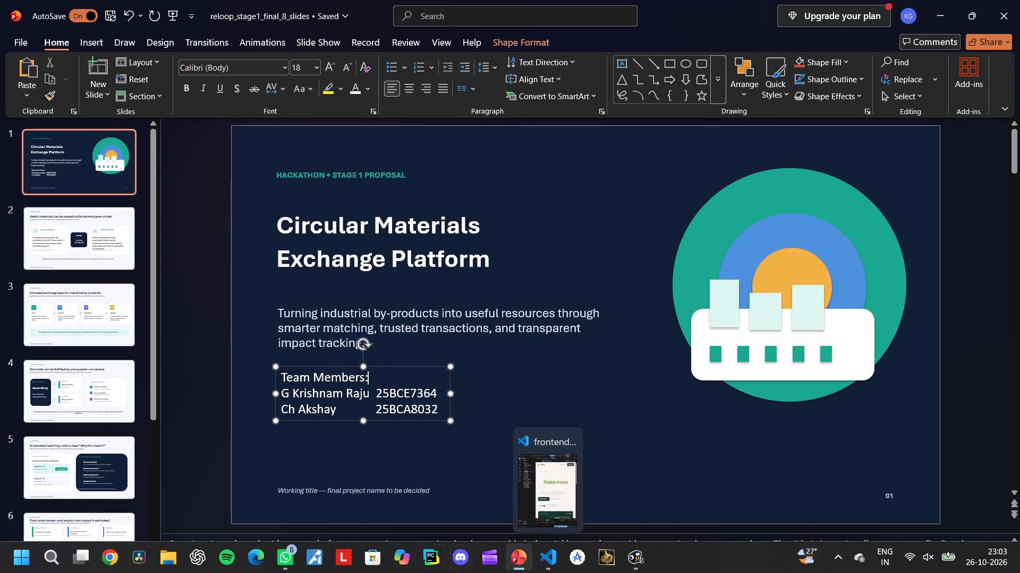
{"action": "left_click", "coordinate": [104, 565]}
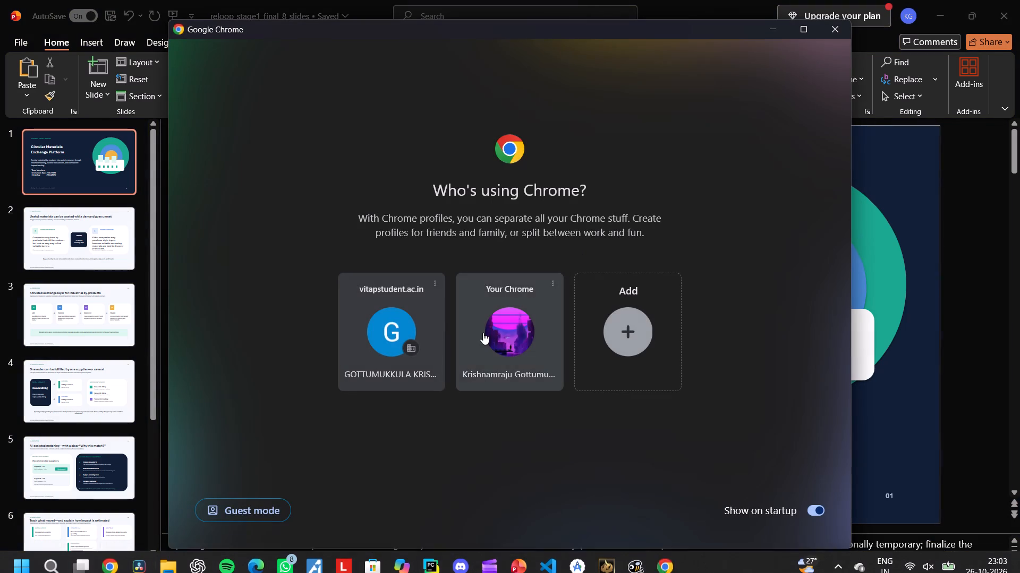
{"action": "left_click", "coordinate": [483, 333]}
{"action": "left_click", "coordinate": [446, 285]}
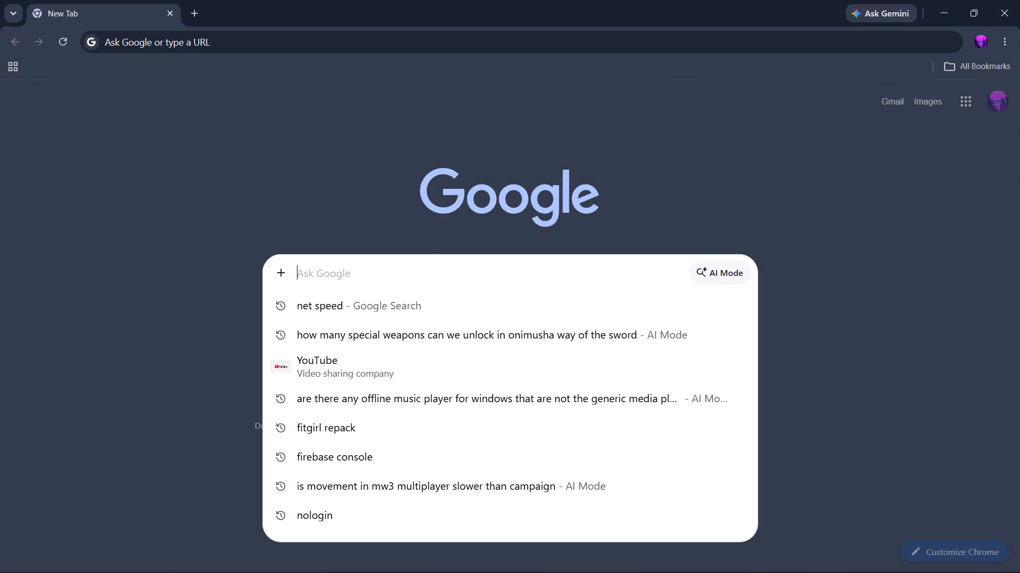
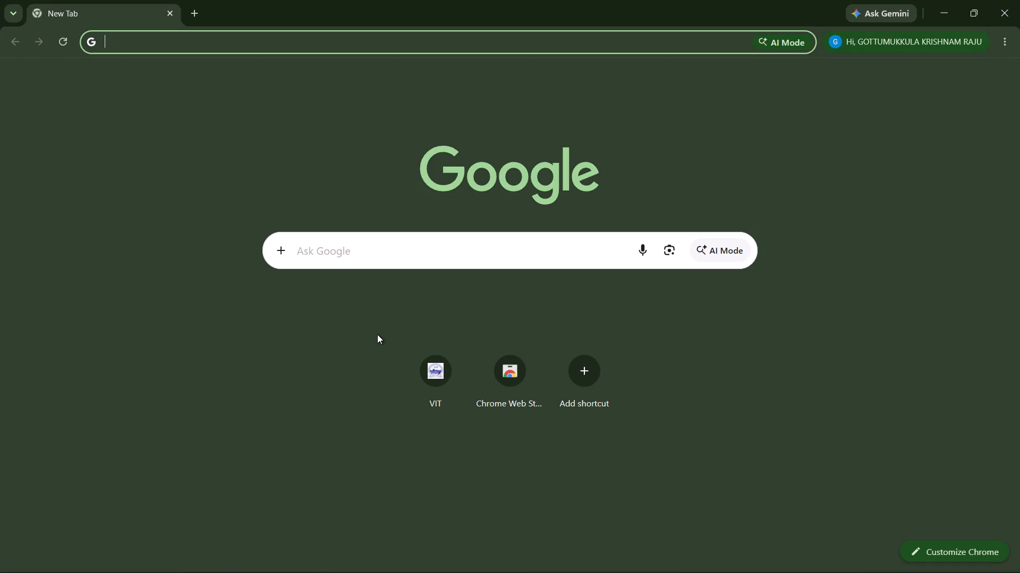
{"action": "left_click", "coordinate": [498, 536]}
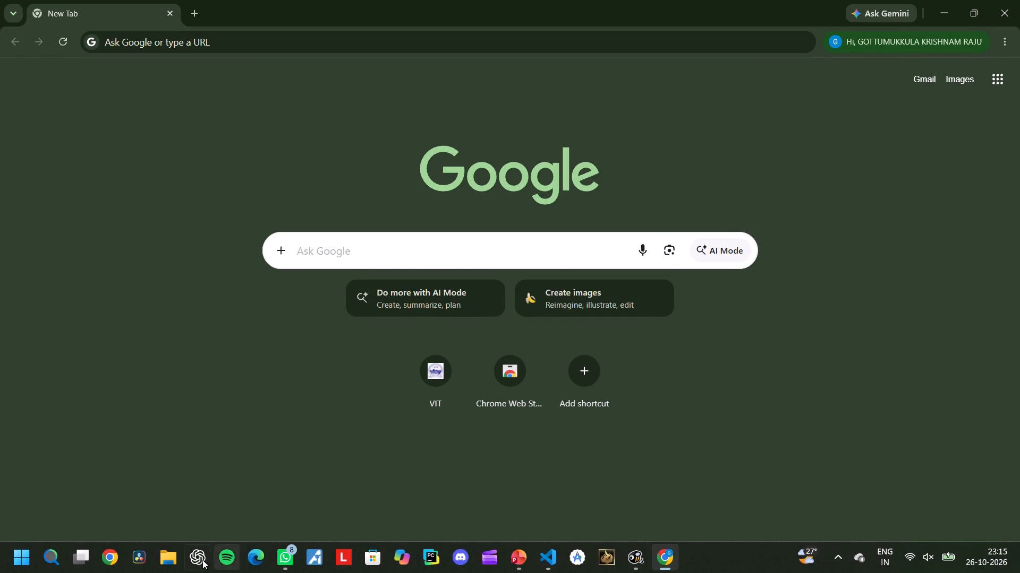
{"action": "key", "text": "ctrl+h"}
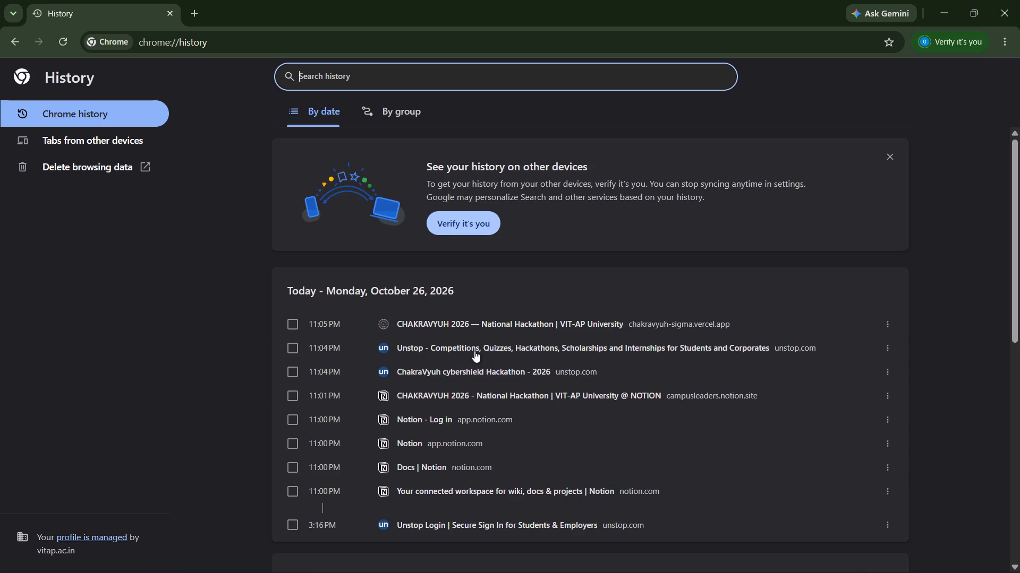
{"action": "left_click", "coordinate": [467, 324]}
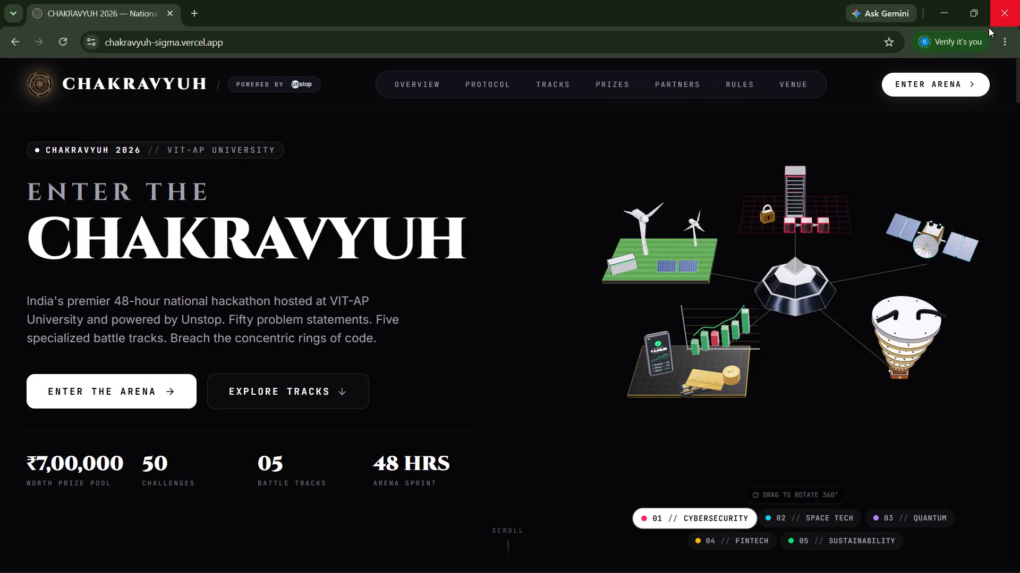
Bring up the browsing history again alongside the CHAKRAVYUH website to look through today's visited hackathon pages.
{"action": "key", "text": "ctrl+h"}
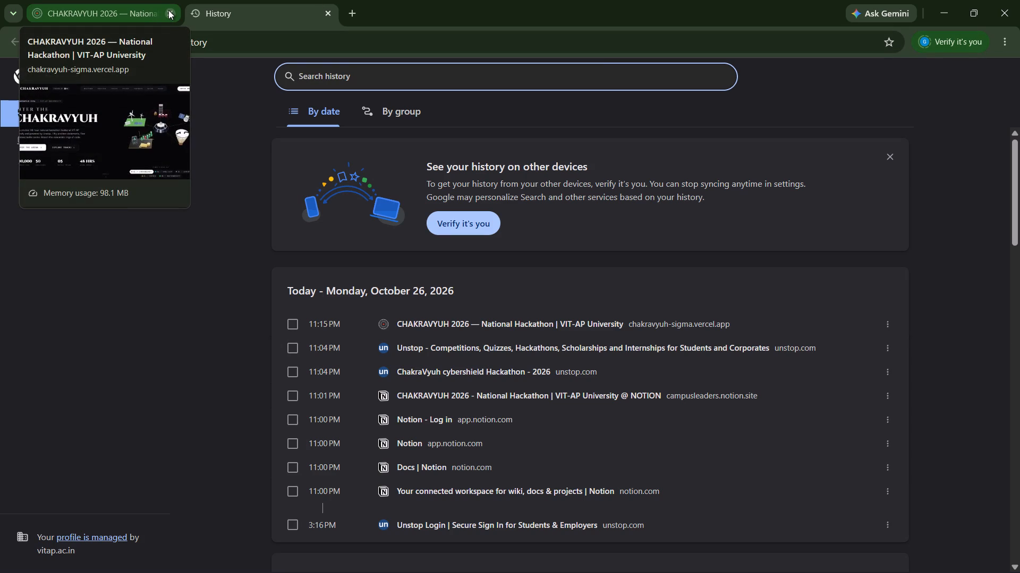
Close the CHAKRAVYUH 2026 website tab and reopen the Unstop submission page from the browsing history.
{"action": "left_click", "coordinate": [168, 10]}
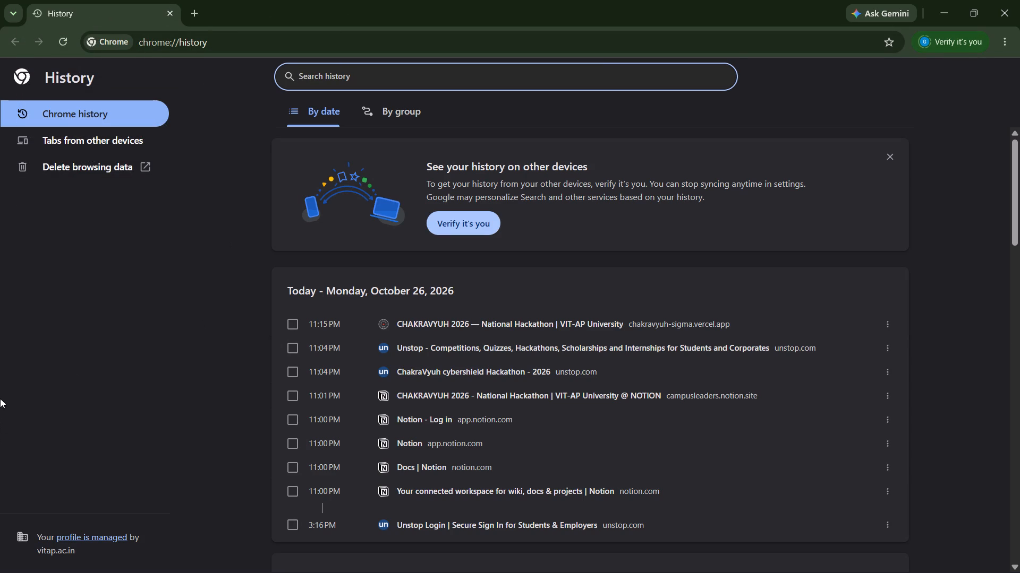
{"action": "left_click", "coordinate": [2, 298]}
{"action": "left_click", "coordinate": [439, 351]}
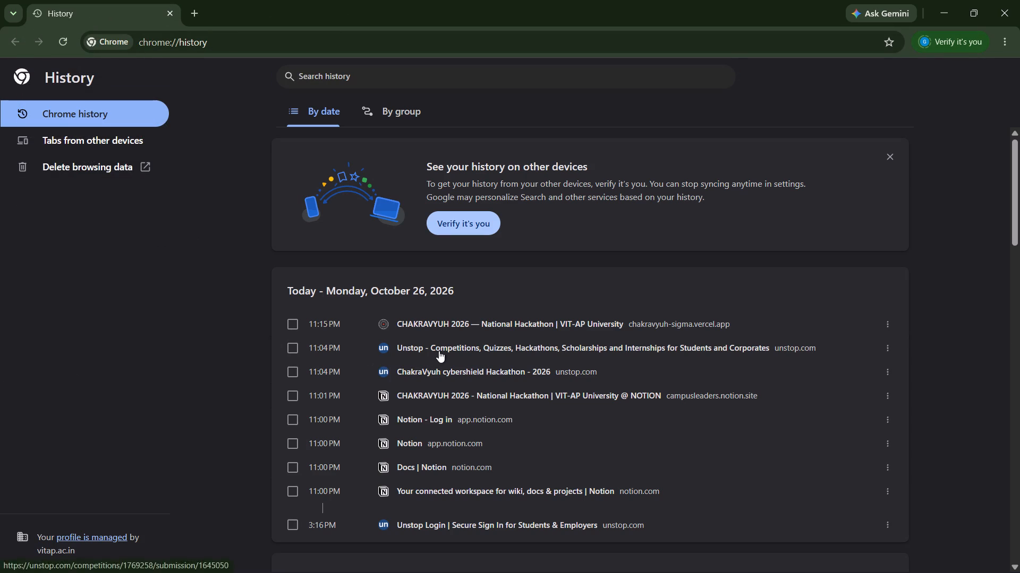
Change the PPT Presentation Submission to the file reloop_stage1_final_8_slides (1) from the ph02 folder and submit it.
{"action": "scroll", "coordinate": [784, 186], "scroll_direction": "up", "scroll_amount": 1}
{"action": "scroll", "coordinate": [852, 161], "scroll_direction": "down", "scroll_amount": 2}
{"action": "scroll", "coordinate": [610, 481], "scroll_direction": "down", "scroll_amount": 3}
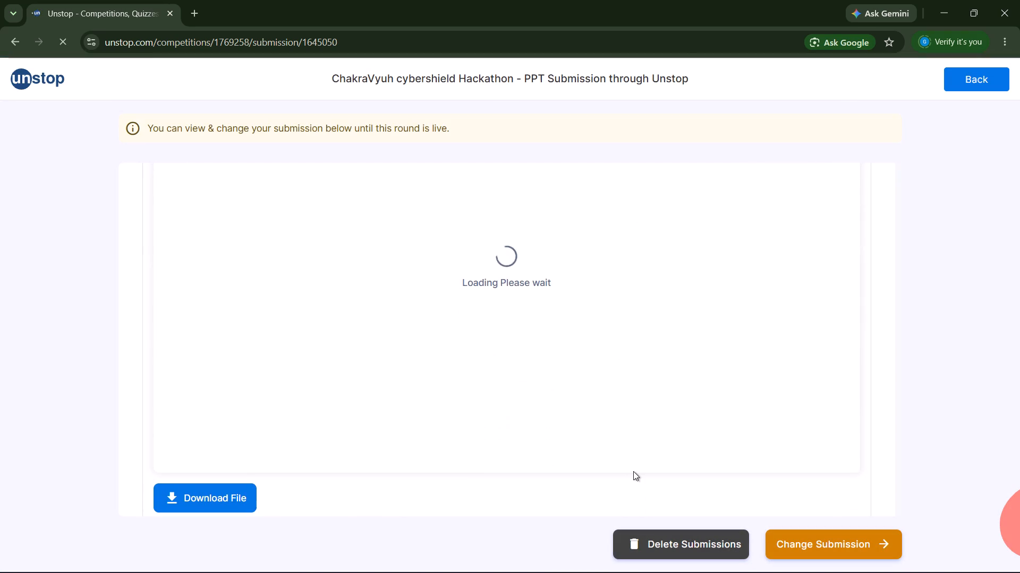
{"action": "scroll", "coordinate": [634, 470], "scroll_direction": "down", "scroll_amount": 2}
{"action": "left_click", "coordinate": [805, 540]}
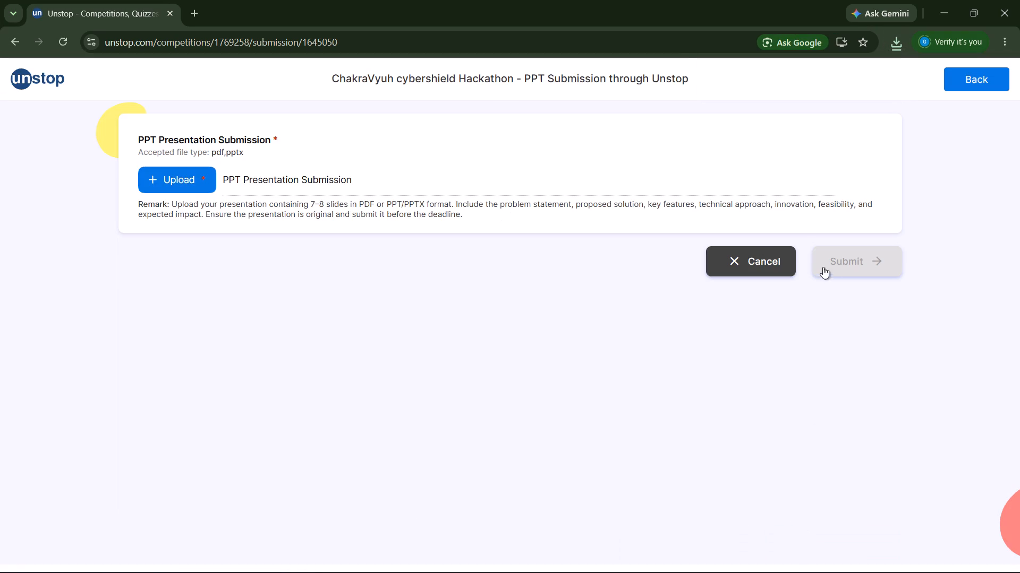
{"action": "left_click", "coordinate": [178, 176]}
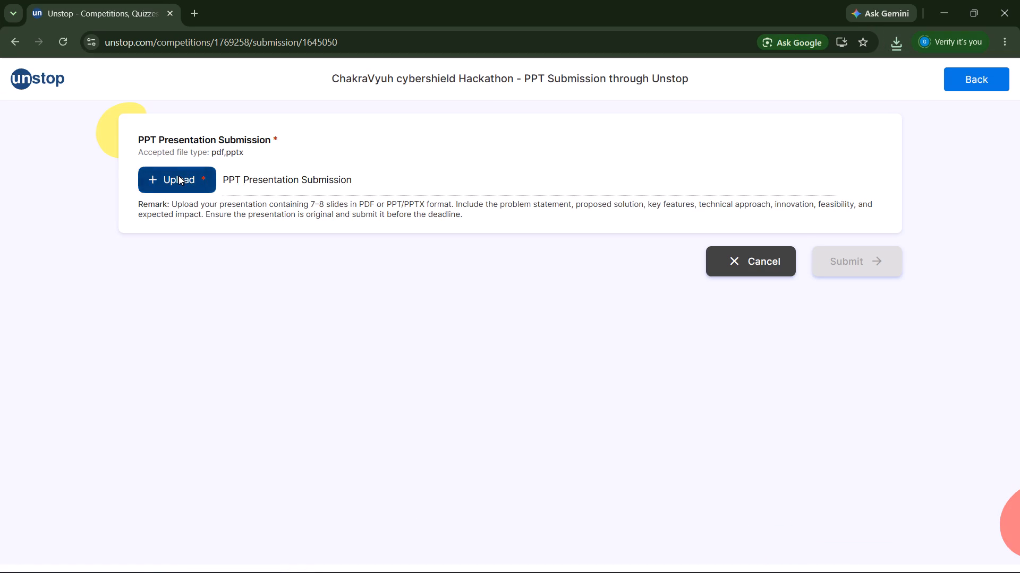
{"action": "left_click", "coordinate": [208, 100]}
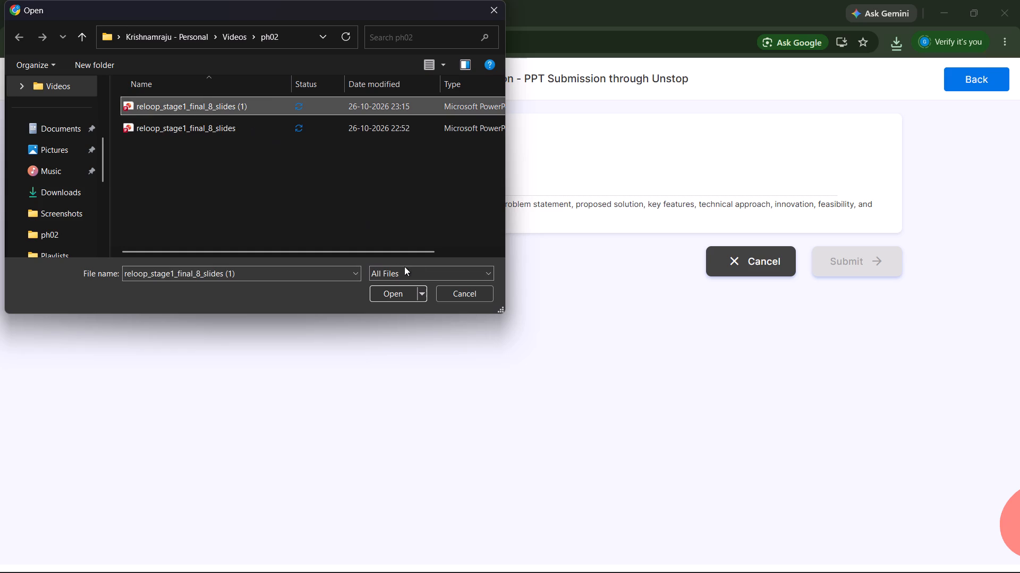
{"action": "left_click", "coordinate": [382, 291]}
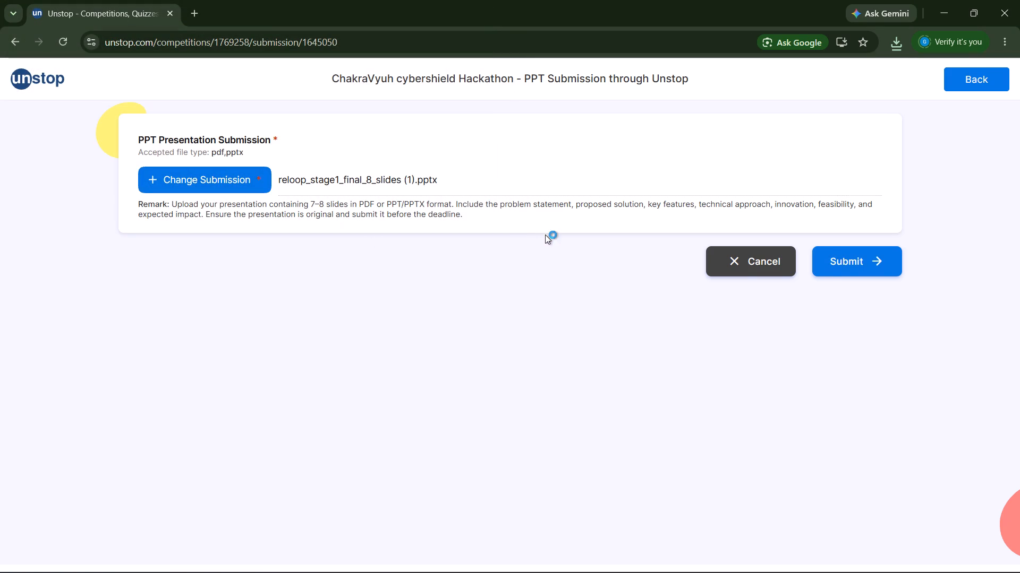
{"action": "left_click", "coordinate": [832, 267]}
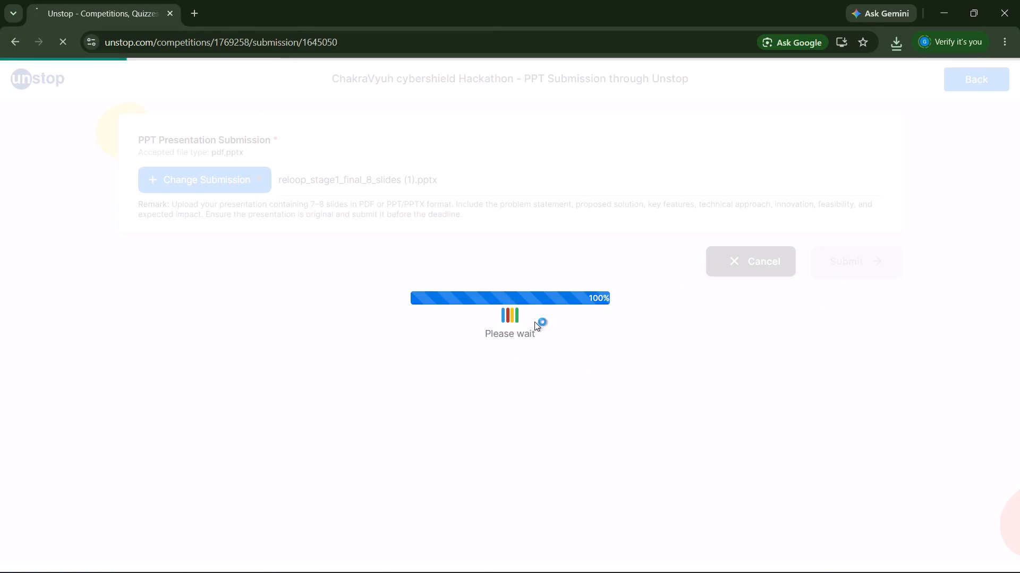
From the ChakraVyuh cybershield Hackathon page, reopen the submission for the PPT Submission through Unstop round.
{"action": "scroll", "coordinate": [734, 402], "scroll_direction": "down", "scroll_amount": 1}
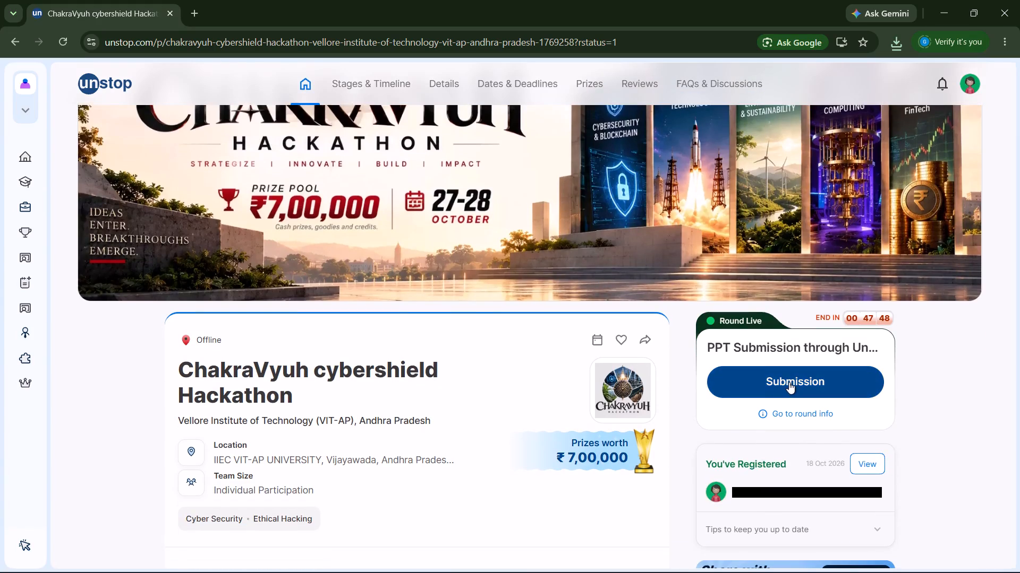
{"action": "scroll", "coordinate": [411, 382], "scroll_direction": "down", "scroll_amount": 6}
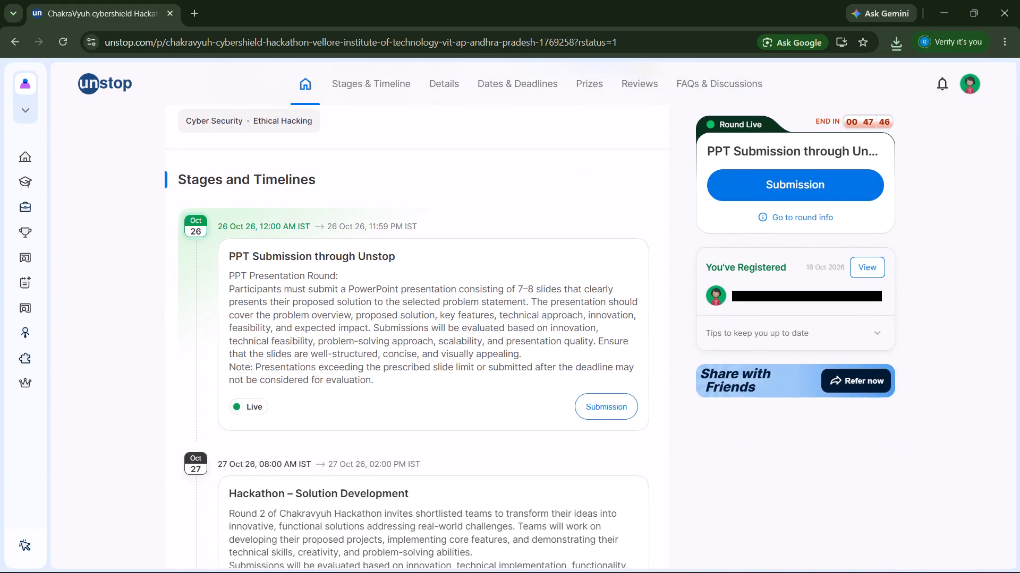
{"action": "left_click", "coordinate": [773, 183]}
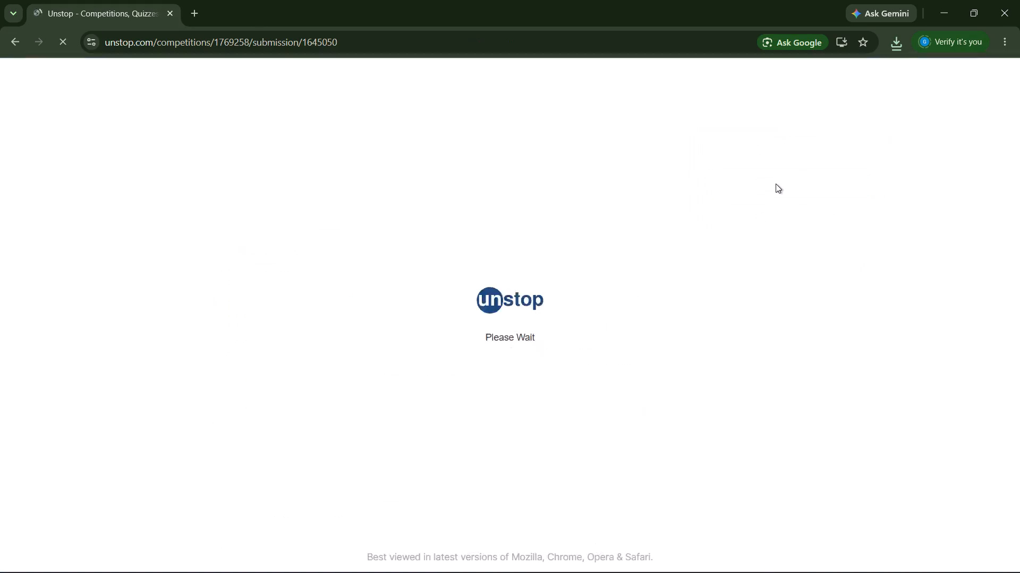
Review the uploaded deck's slides in the submission preview, from the title slide through the last slide.
{"action": "scroll", "coordinate": [426, 305], "scroll_direction": "down", "scroll_amount": 1}
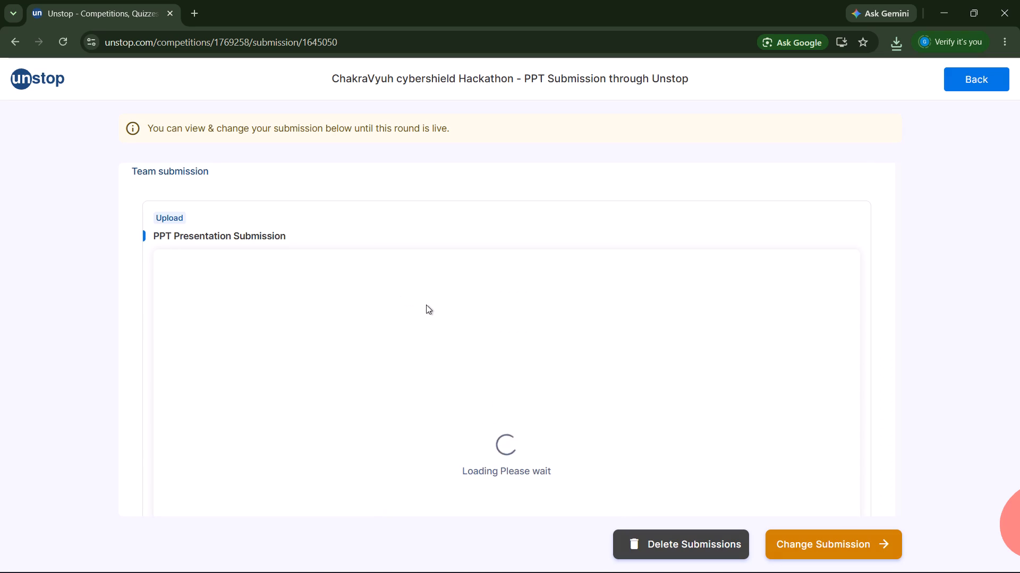
{"action": "scroll", "coordinate": [426, 305], "scroll_direction": "down", "scroll_amount": 1}
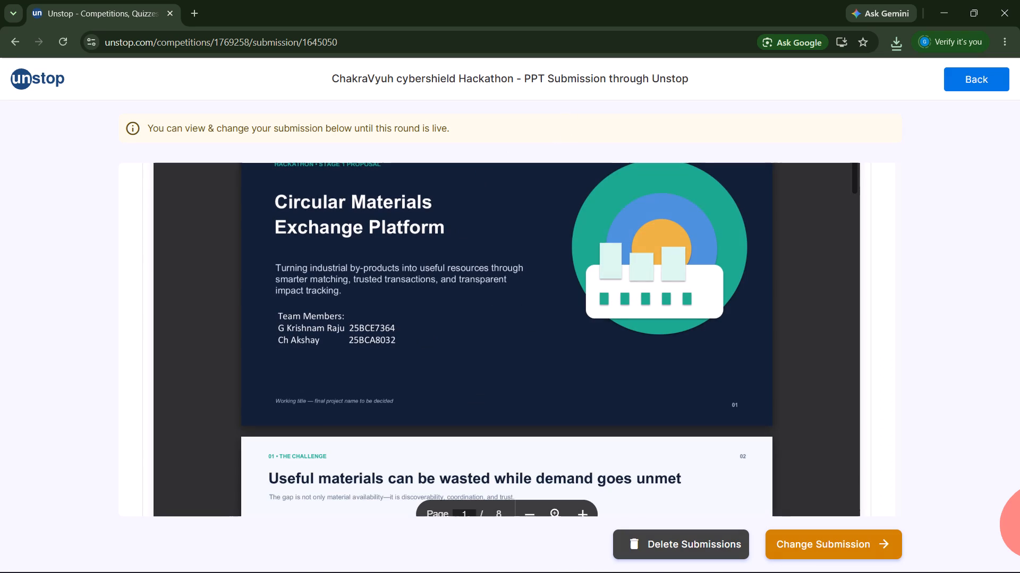
{"action": "scroll", "coordinate": [379, 324], "scroll_direction": "down", "scroll_amount": 5}
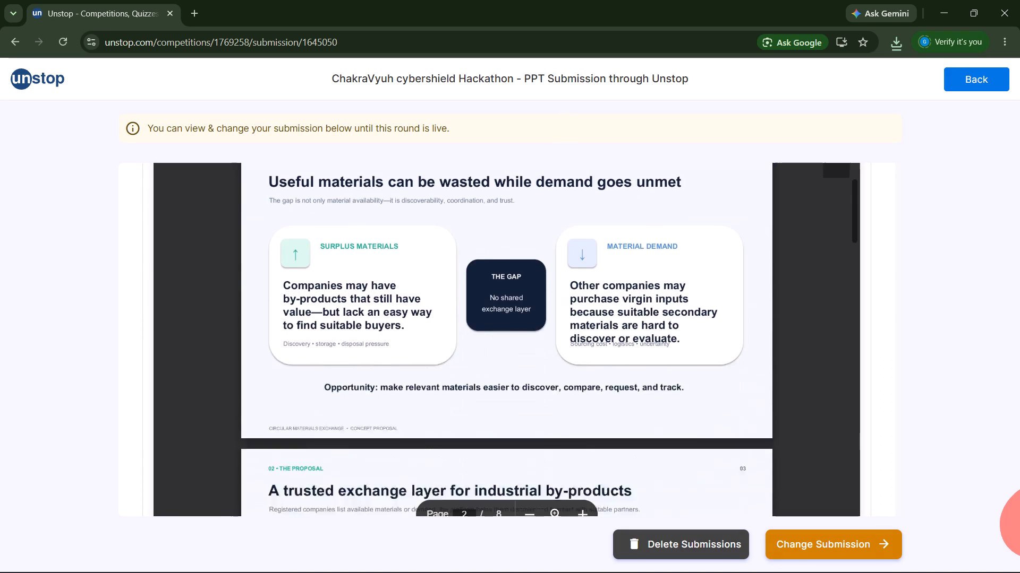
{"action": "scroll", "coordinate": [395, 322], "scroll_direction": "down", "scroll_amount": 18}
{"action": "scroll", "coordinate": [462, 300], "scroll_direction": "down", "scroll_amount": 6}
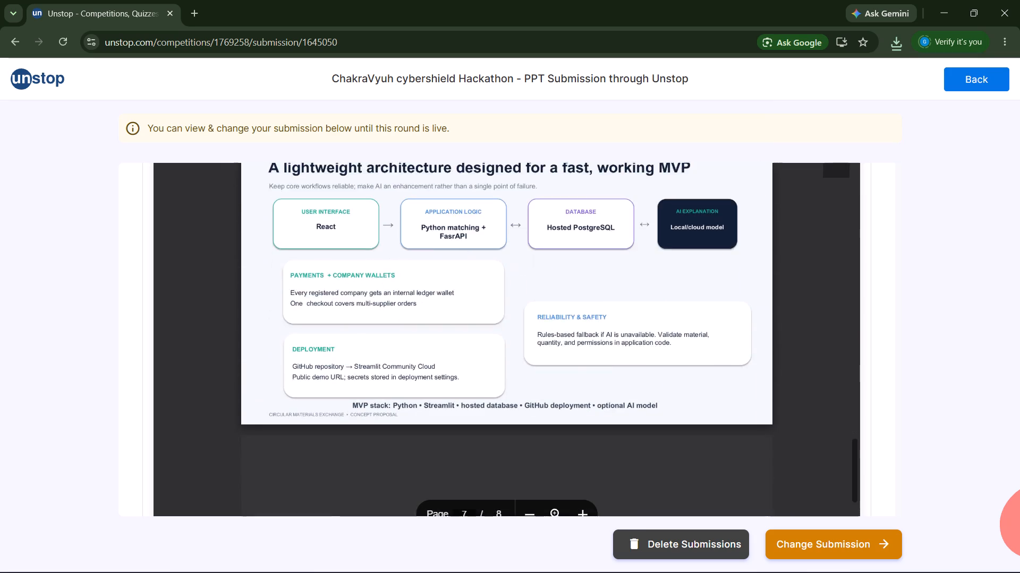
{"action": "scroll", "coordinate": [474, 287], "scroll_direction": "down", "scroll_amount": 17}
{"action": "scroll", "coordinate": [388, 292], "scroll_direction": "up", "scroll_amount": 5}
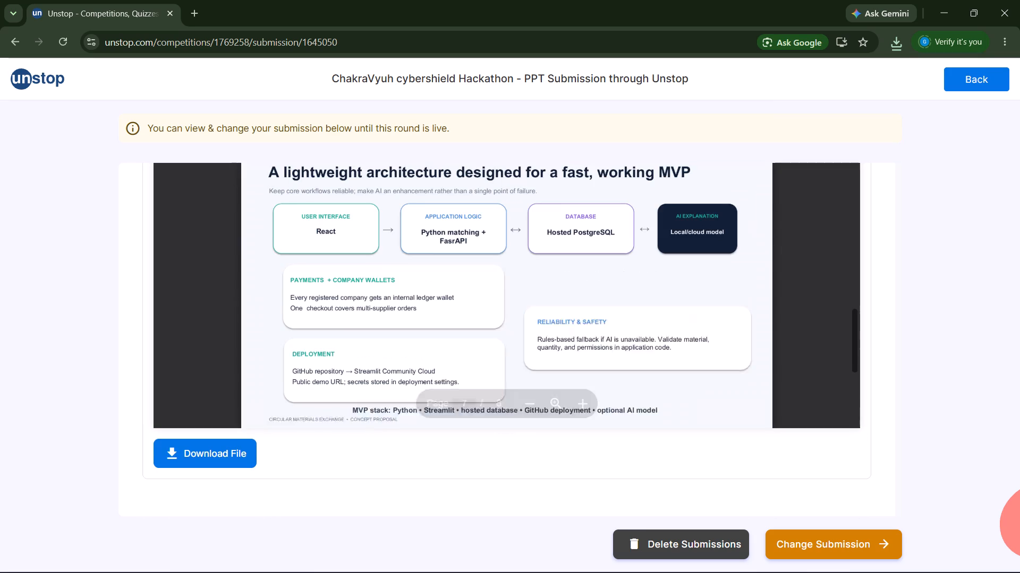
{"action": "scroll", "coordinate": [461, 299], "scroll_direction": "down", "scroll_amount": 9}
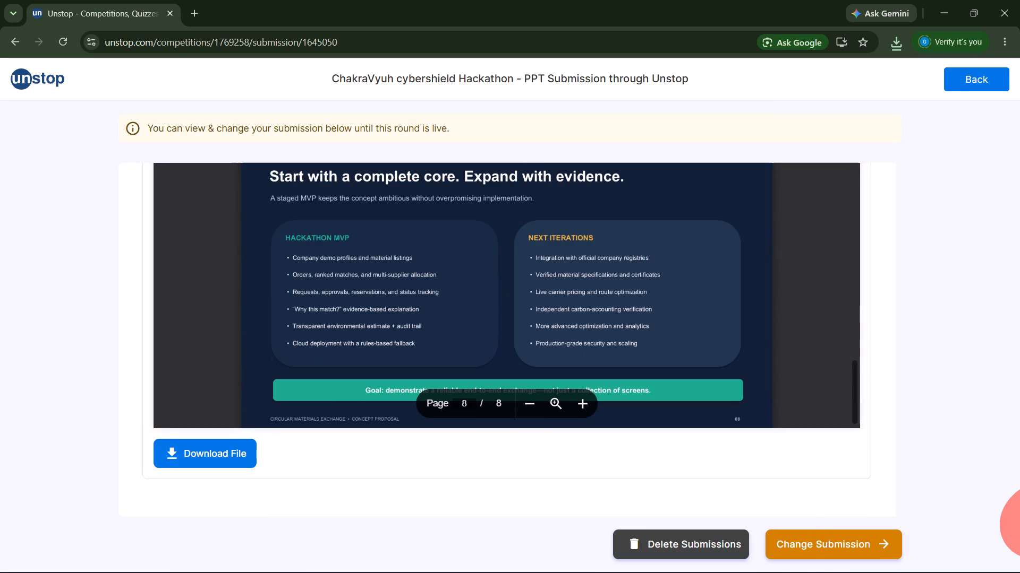
{"action": "scroll", "coordinate": [428, 299], "scroll_direction": "up", "scroll_amount": 19}
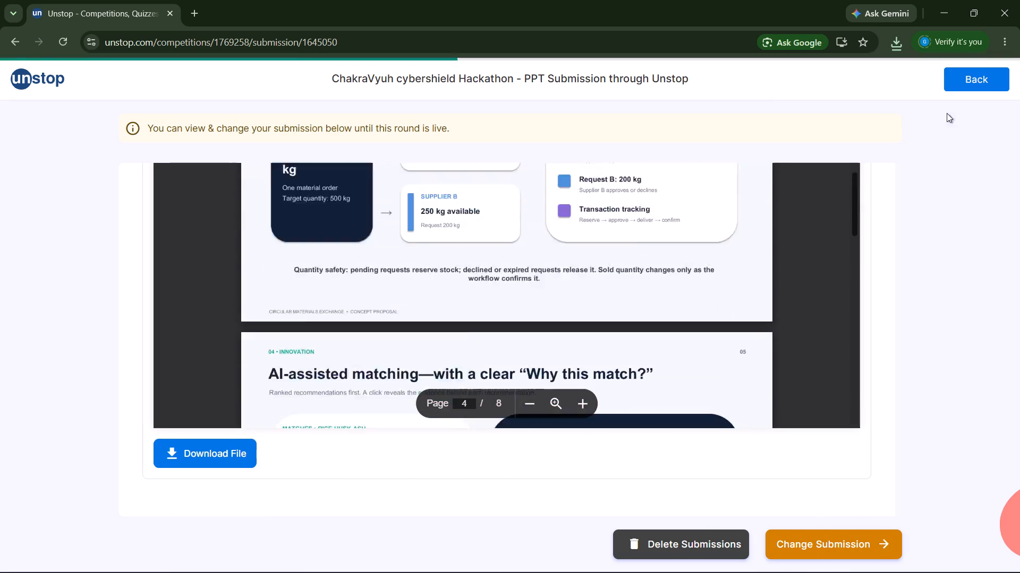
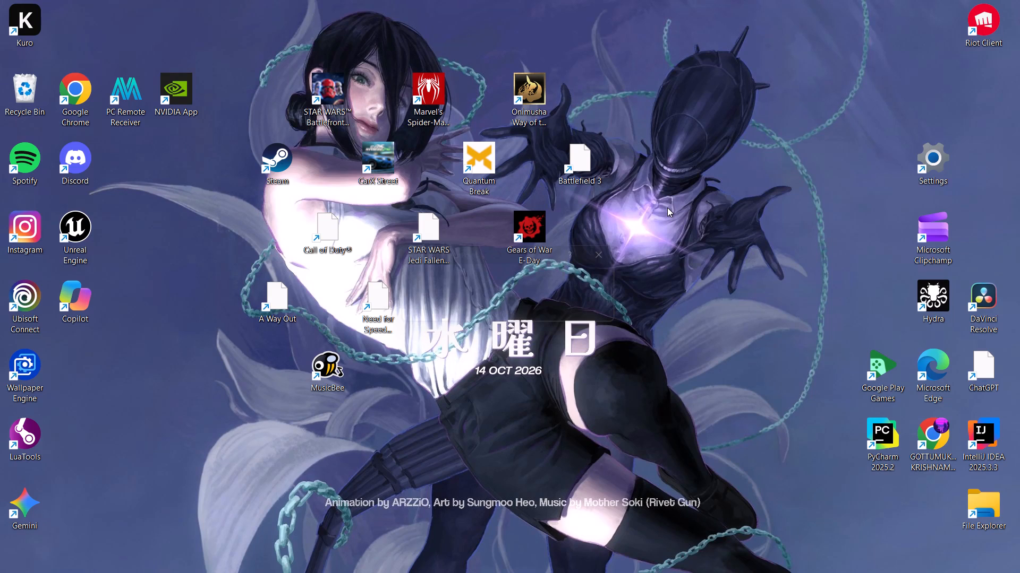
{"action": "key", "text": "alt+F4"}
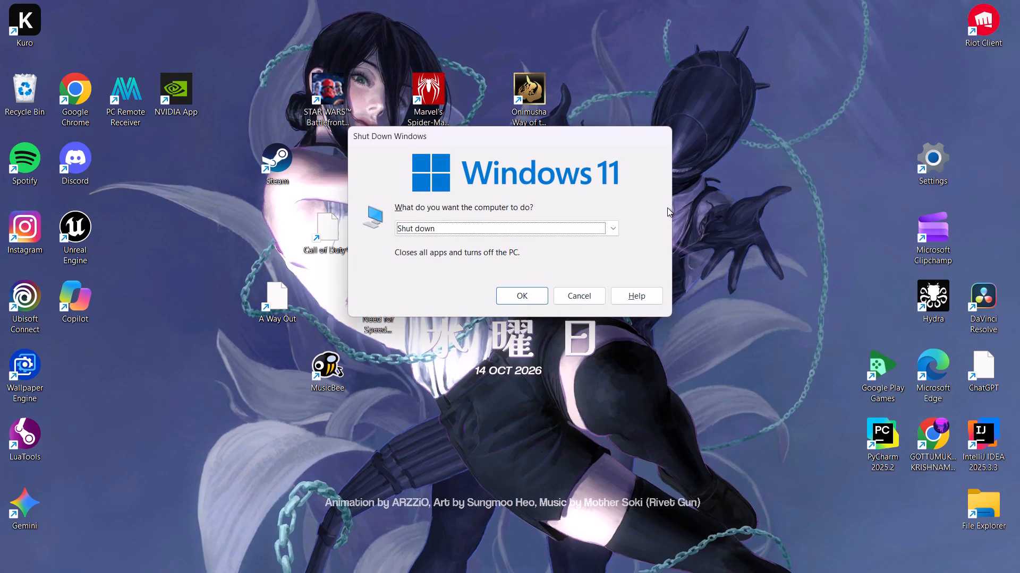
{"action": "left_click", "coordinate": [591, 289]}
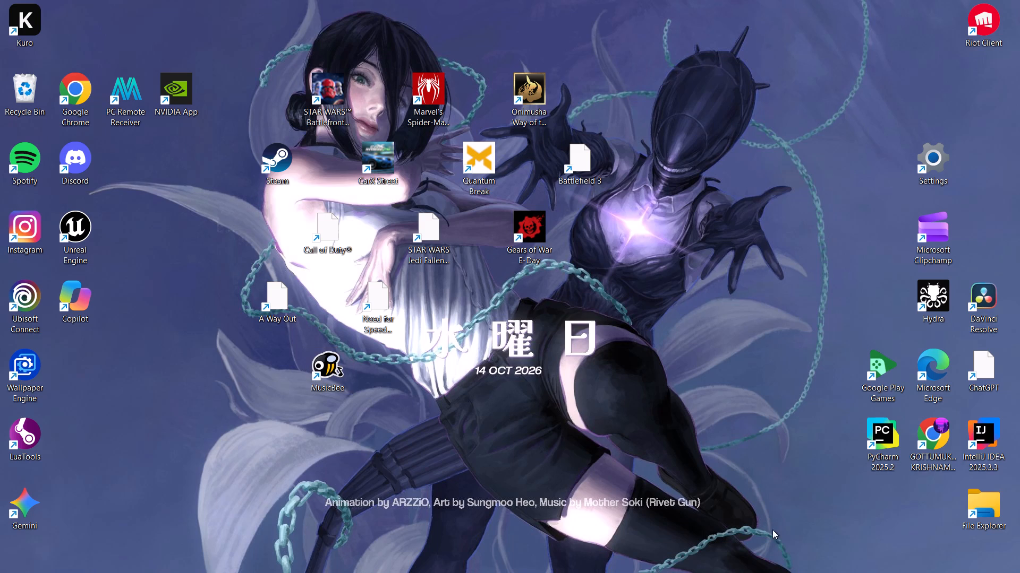
Close the MusicBee music player window that is still running in the background.
{"action": "right_click", "coordinate": [633, 558]}
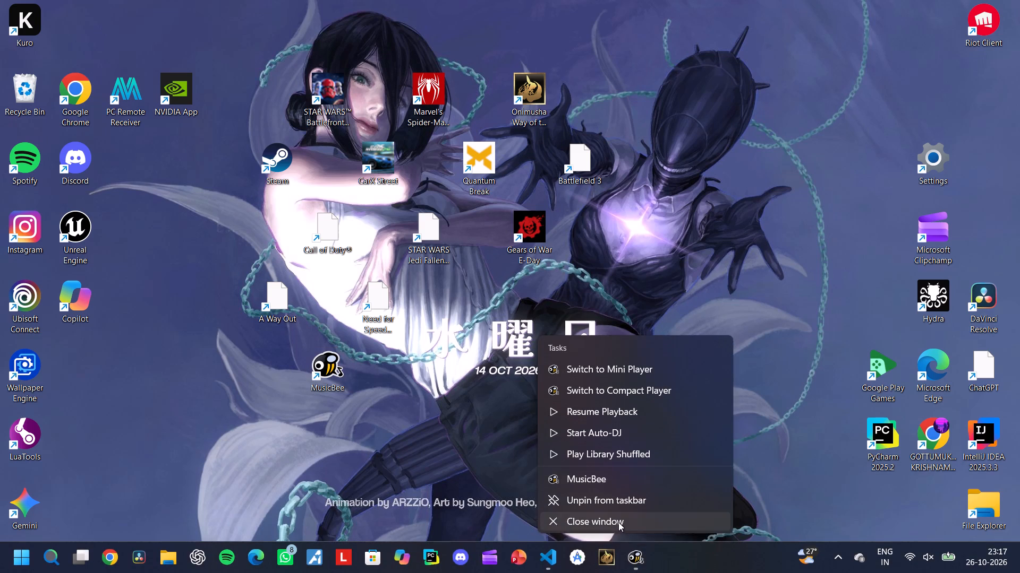
{"action": "left_click", "coordinate": [618, 521]}
Show the hidden background app icons in the system tray.
{"action": "left_click", "coordinate": [837, 551]}
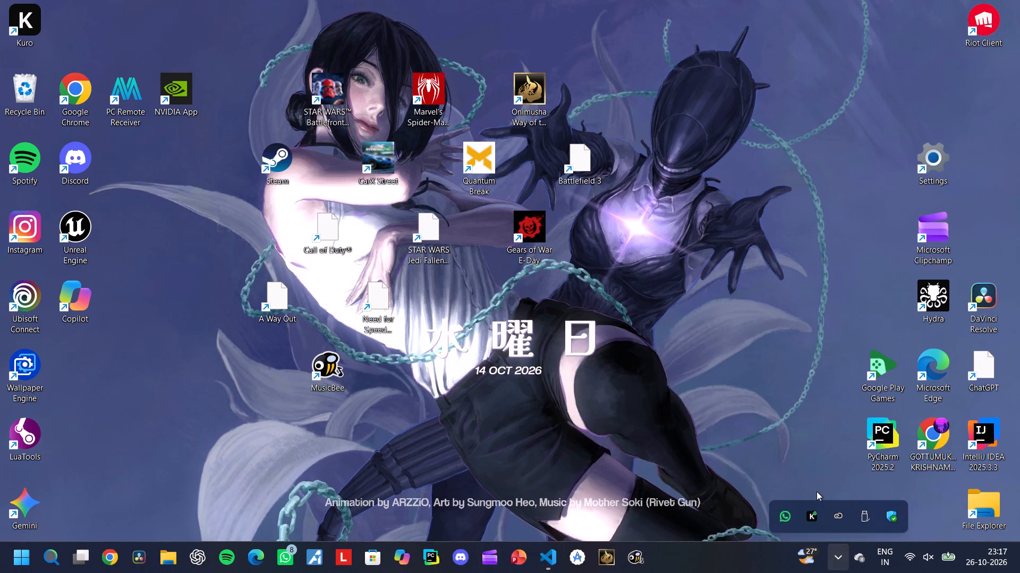